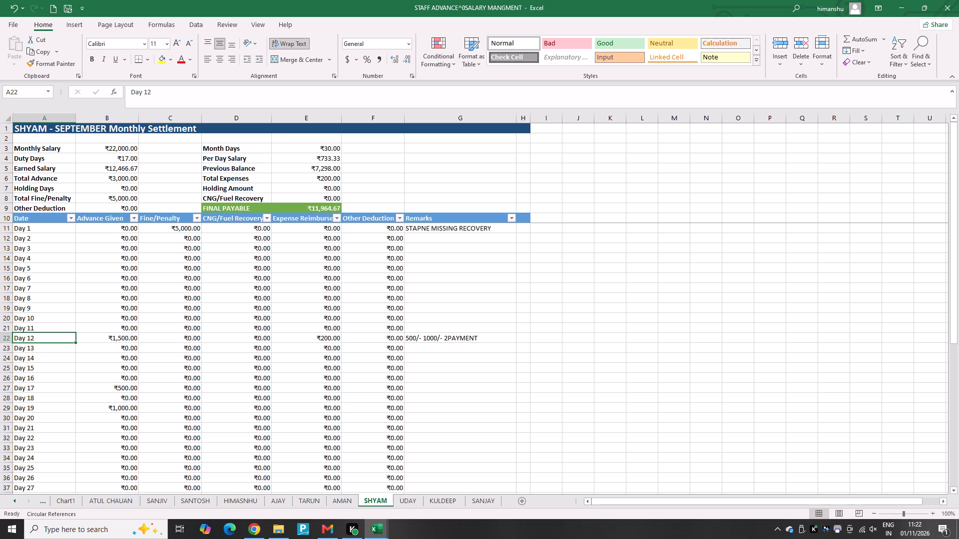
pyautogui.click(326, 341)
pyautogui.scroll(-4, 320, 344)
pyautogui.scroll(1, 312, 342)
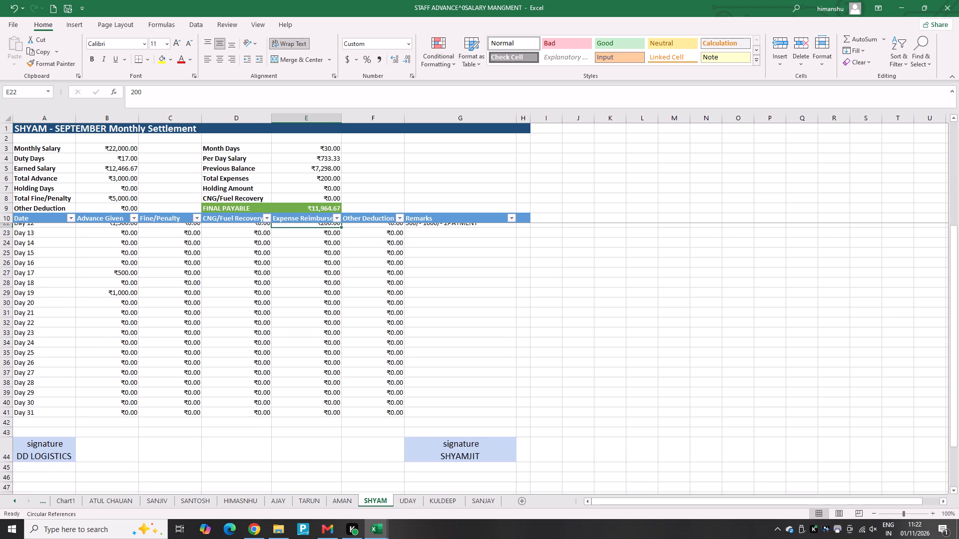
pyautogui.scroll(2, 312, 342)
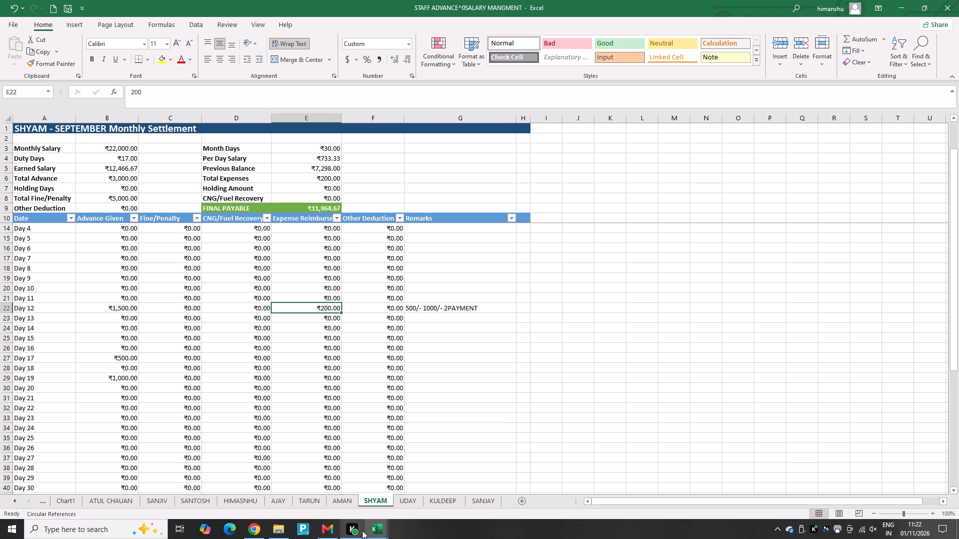
# Switch to the GLS DSR REPORT APRIL 2026 workbook's daily report sheet.
pyautogui.click(376, 534)
pyautogui.click(190, 489)
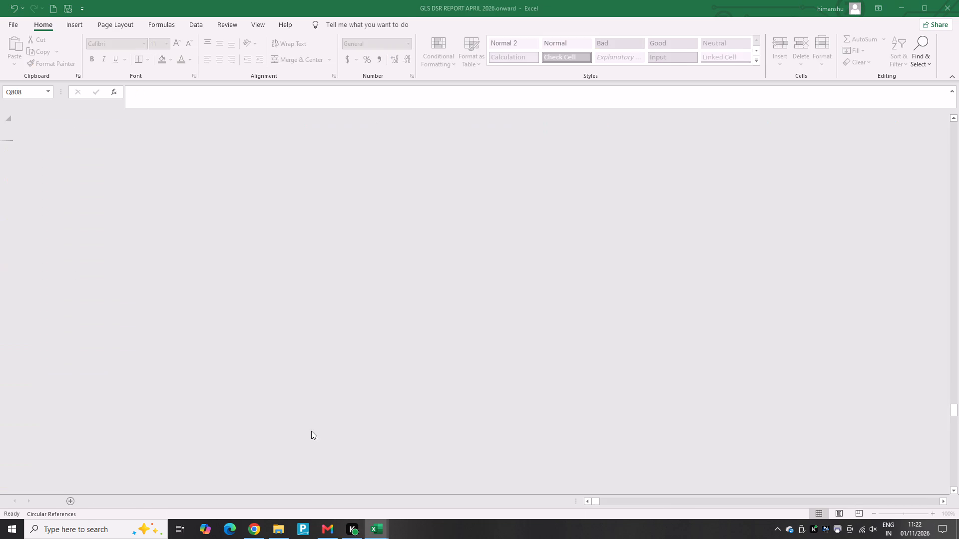
pyautogui.click(172, 340)
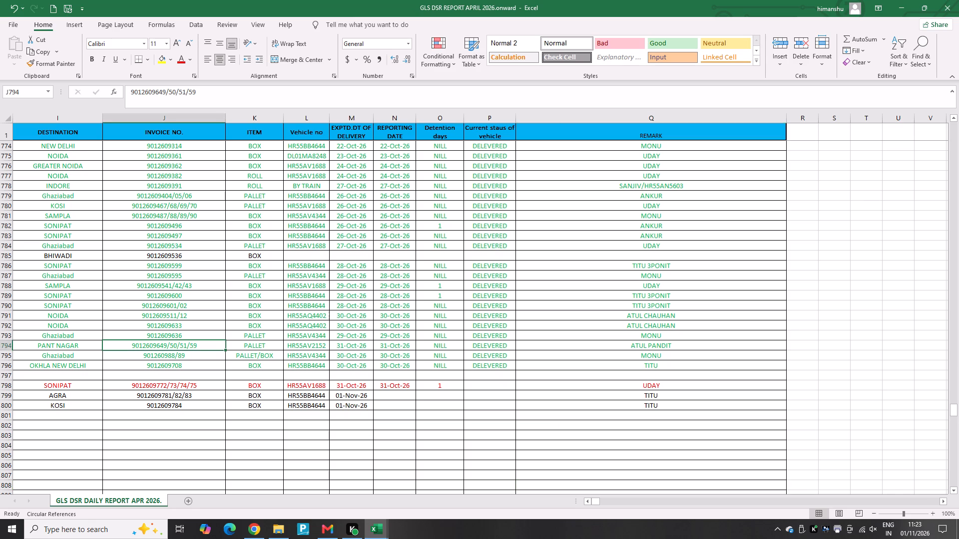
# Look through the late-October consignment rows in the daily report for an entry with missing vehicle and delivery details.
pyautogui.press('Up')
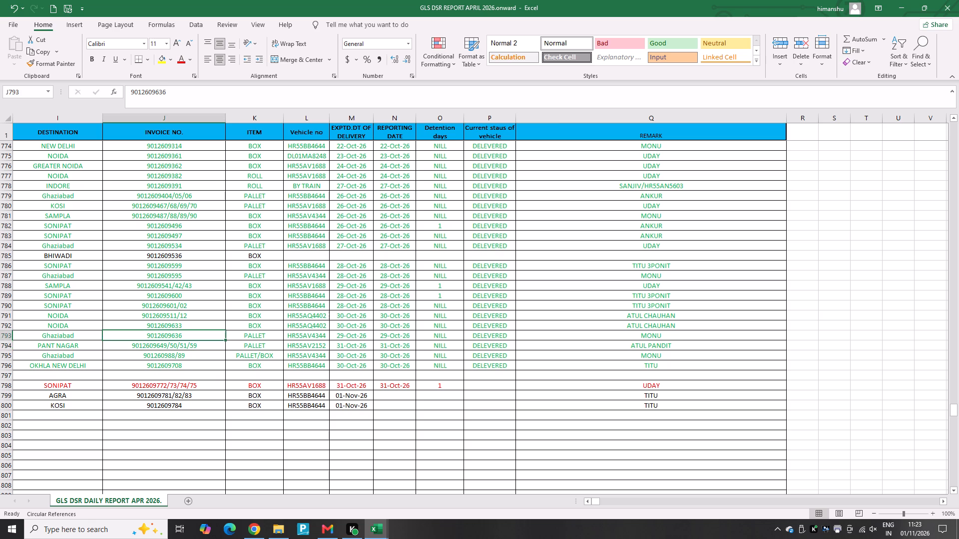
pyautogui.press('Up')
pyautogui.press('Up')
pyautogui.press('Left')
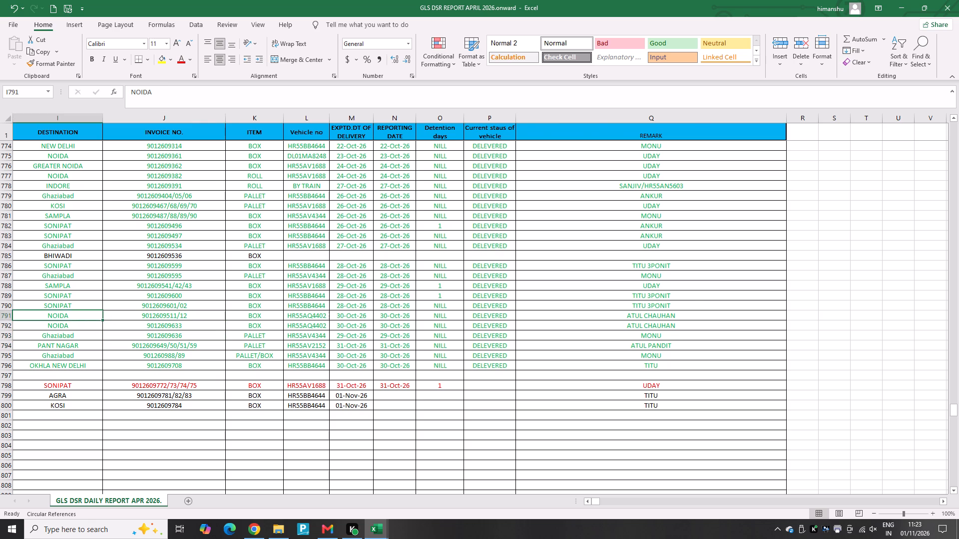
pyautogui.press('Left')
pyautogui.press('Left')
pyautogui.press('Left')
pyautogui.press('Left')
pyautogui.press('Left')
pyautogui.press('Left')
pyautogui.press('Left')
pyautogui.press('Left')
pyautogui.press('Left')
pyautogui.press('Left')
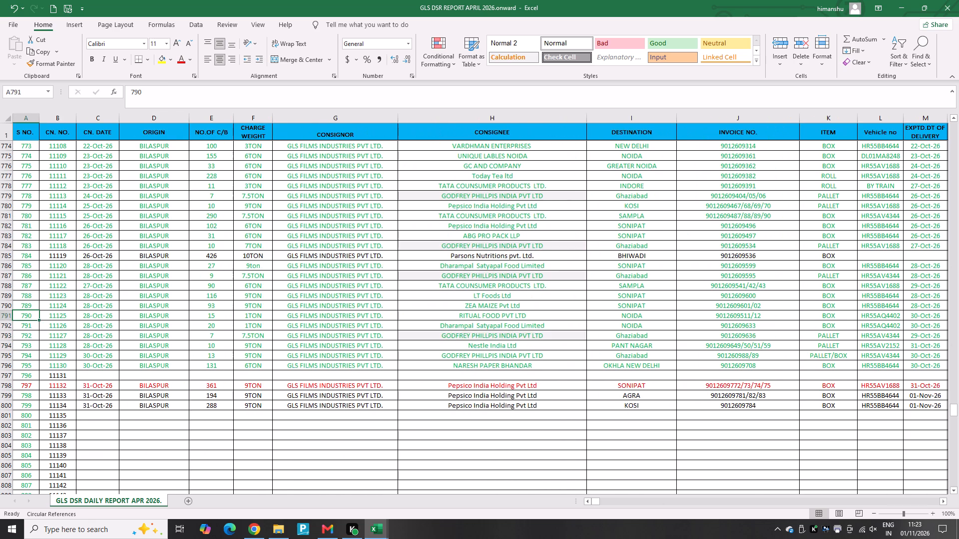
pyautogui.press('Right')
pyautogui.press('Down')
pyautogui.press('Right')
pyautogui.press('Right')
pyautogui.press('Right')
pyautogui.press('Right')
pyautogui.press('Right')
pyautogui.press('Right')
pyautogui.press('Right')
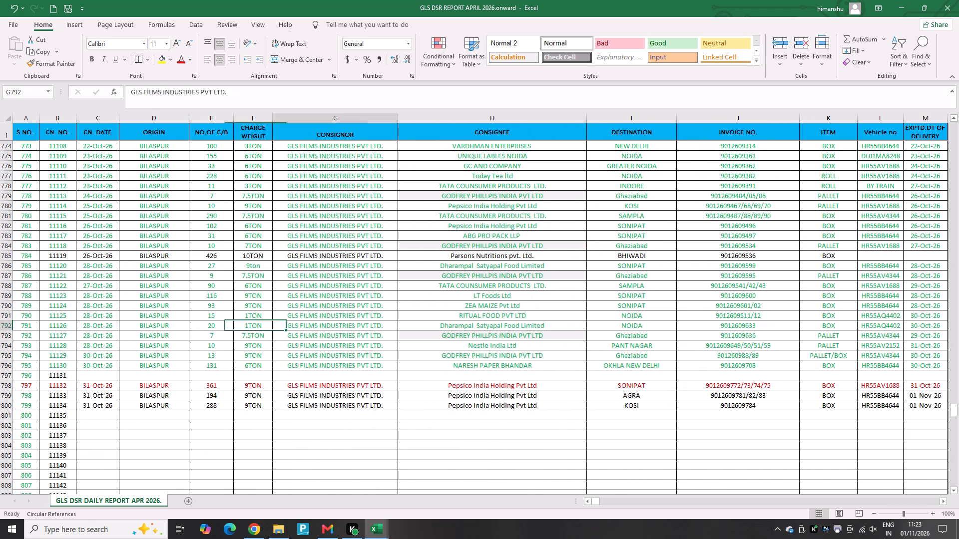
pyautogui.press('Up')
pyautogui.press('Up')
pyautogui.press('Up')
pyautogui.press('Up')
pyautogui.press('Up')
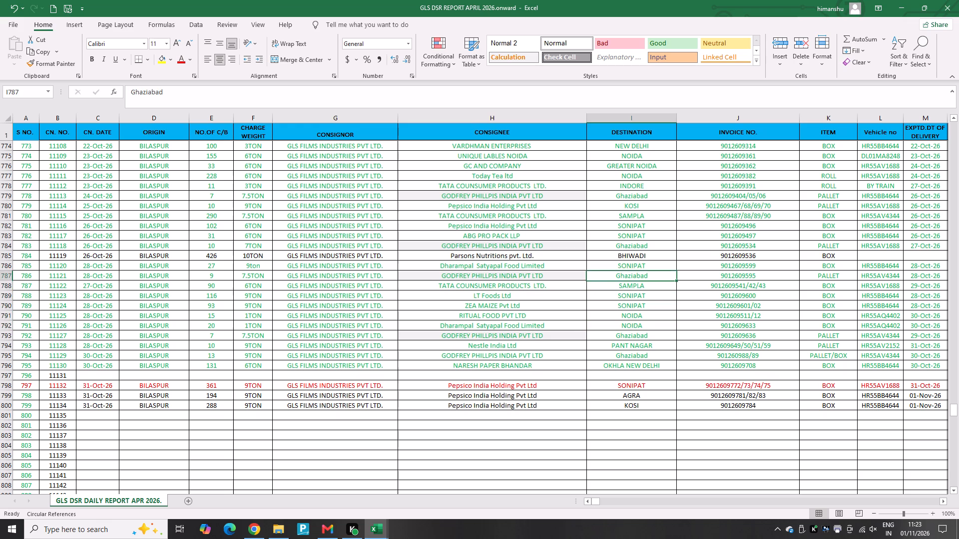
pyautogui.press('Down')
pyautogui.press('Up')
pyautogui.press('Up')
pyautogui.press('Up')
pyautogui.press('Left')
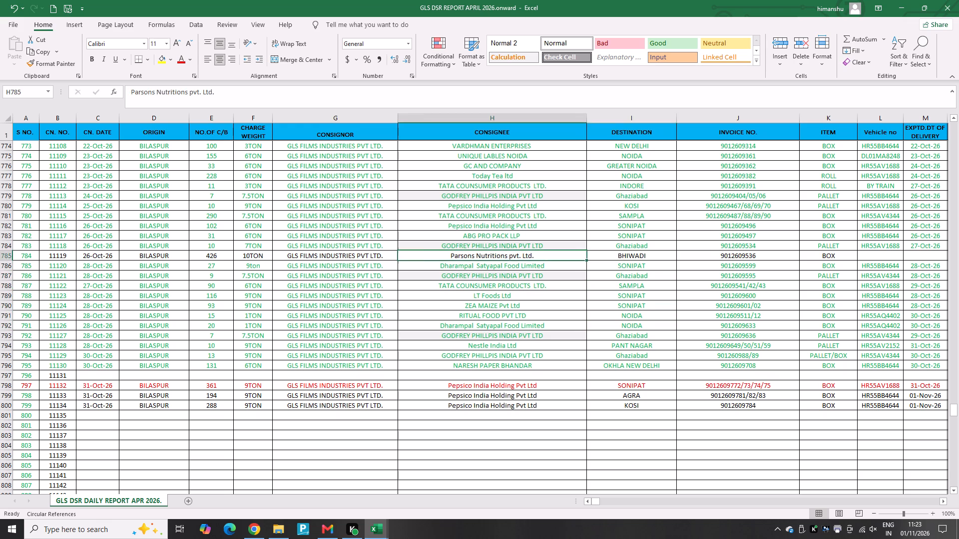
pyautogui.press('Right')
pyautogui.press('Left')
pyautogui.press('Left')
pyautogui.press('Left')
pyautogui.press('Left')
pyautogui.press('Left')
pyautogui.press('Left')
pyautogui.press('Right')
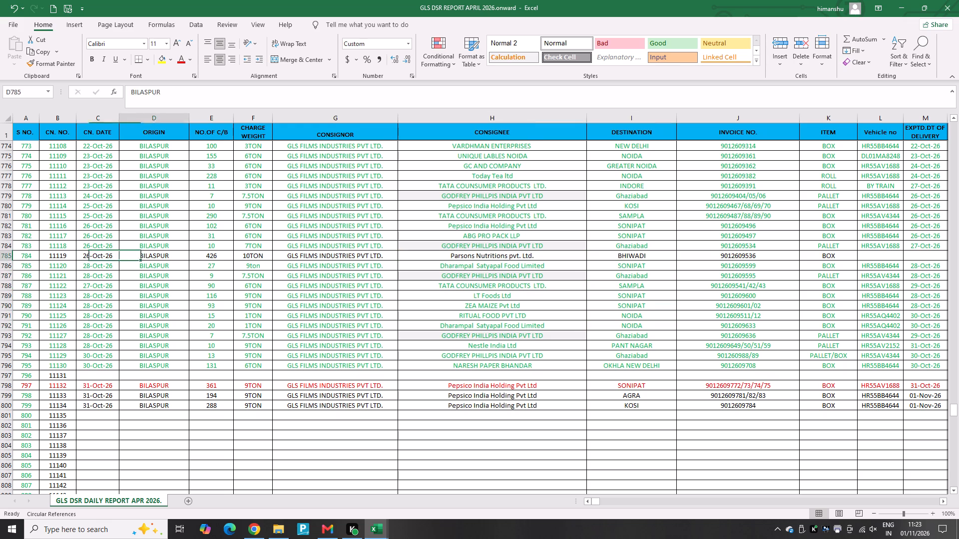
pyautogui.press('Right')
pyautogui.press('Right')
pyautogui.press('Right')
pyautogui.press('Right')
pyautogui.press('Right')
pyautogui.press('Right')
pyautogui.press('Right')
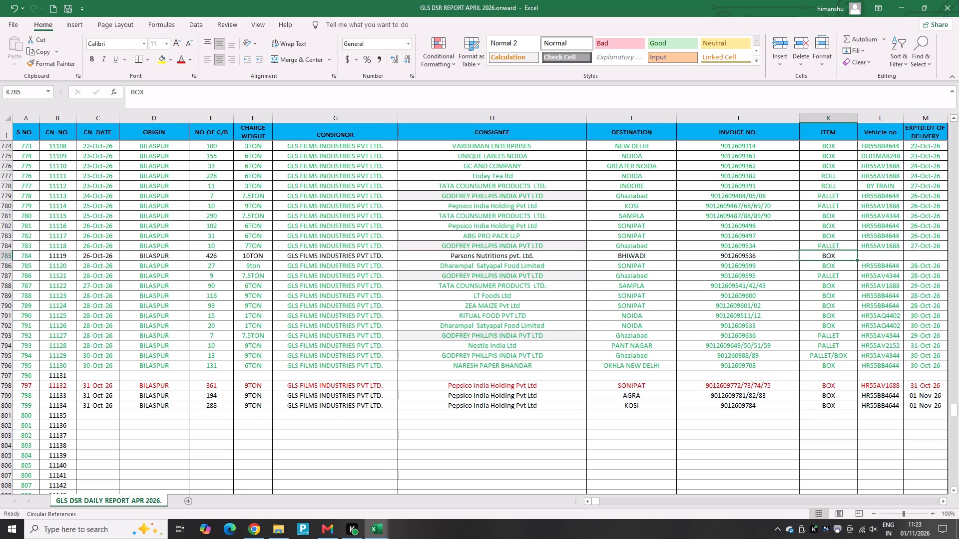
pyautogui.press('Right')
pyautogui.press('Right')
pyautogui.press('Left')
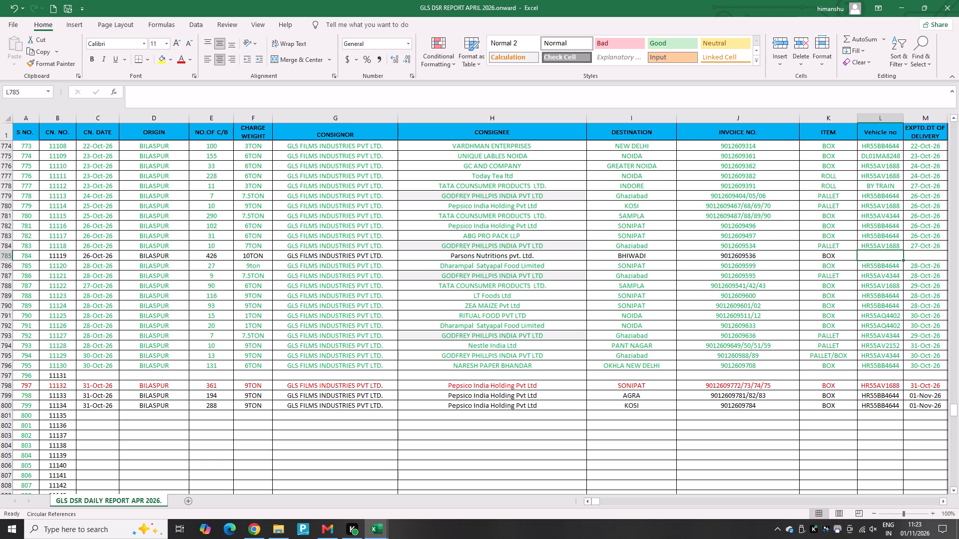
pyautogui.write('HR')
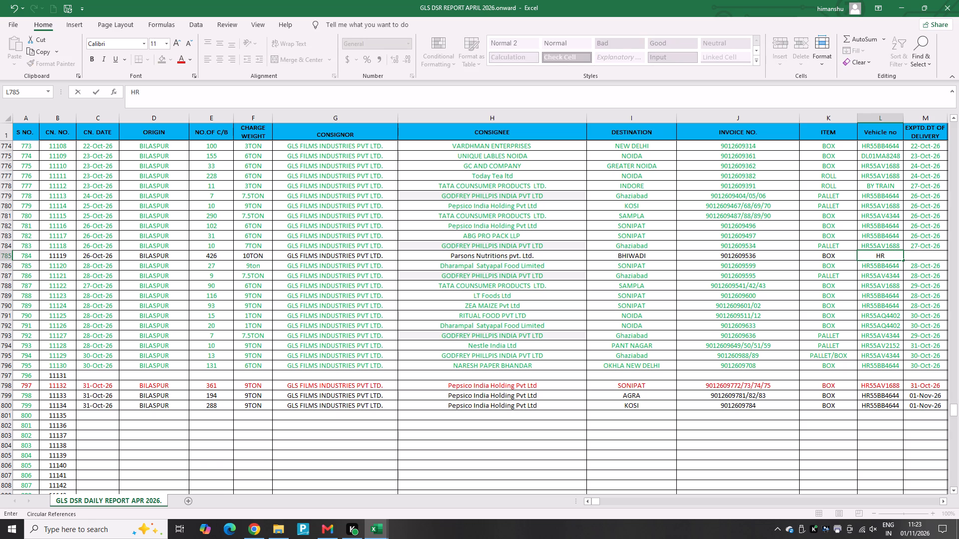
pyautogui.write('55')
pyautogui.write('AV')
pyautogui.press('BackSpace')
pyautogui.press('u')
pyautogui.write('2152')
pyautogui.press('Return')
# Check the expected delivery, reporting date, detention days and current status fields of consignment 11119.
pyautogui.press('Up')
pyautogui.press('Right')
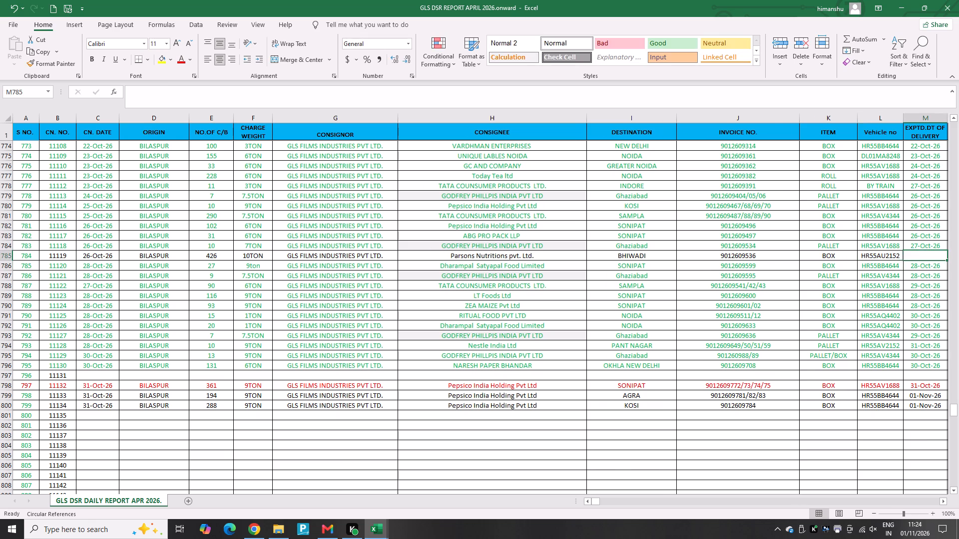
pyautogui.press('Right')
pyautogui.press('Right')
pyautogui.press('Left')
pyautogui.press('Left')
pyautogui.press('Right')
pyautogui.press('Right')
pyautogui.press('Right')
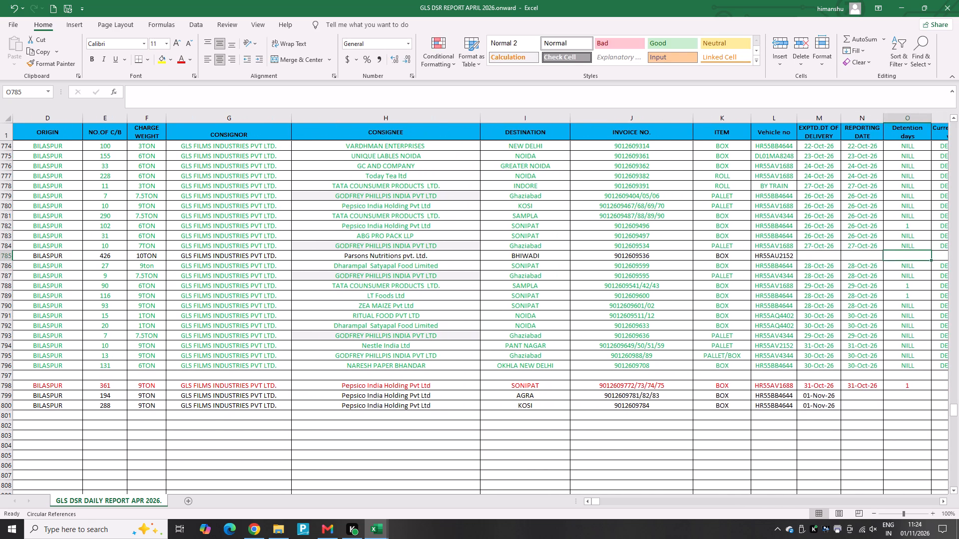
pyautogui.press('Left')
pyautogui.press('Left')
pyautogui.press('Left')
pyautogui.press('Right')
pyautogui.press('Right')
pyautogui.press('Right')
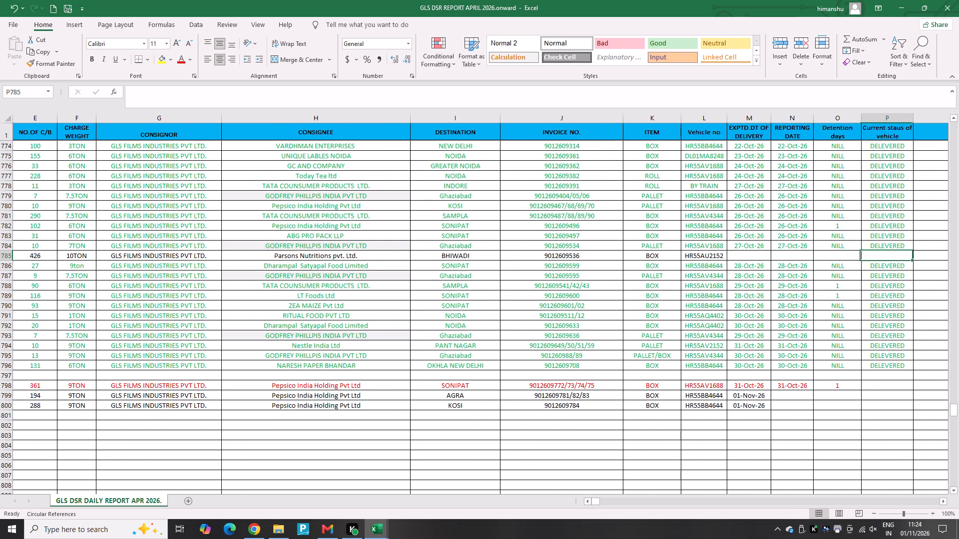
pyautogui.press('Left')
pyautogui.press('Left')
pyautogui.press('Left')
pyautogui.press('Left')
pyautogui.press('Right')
# Review the whole consignment 11119 row, from its serial number across to the remark column.
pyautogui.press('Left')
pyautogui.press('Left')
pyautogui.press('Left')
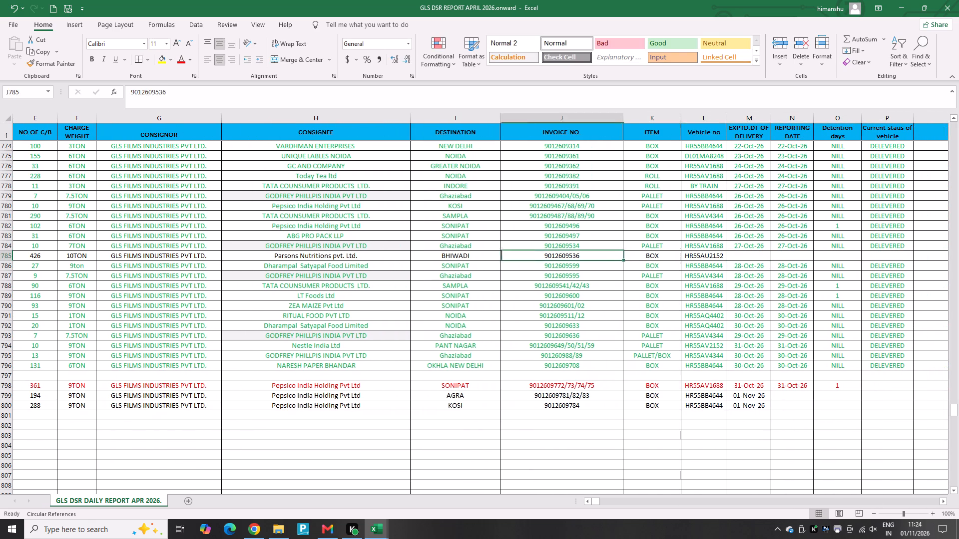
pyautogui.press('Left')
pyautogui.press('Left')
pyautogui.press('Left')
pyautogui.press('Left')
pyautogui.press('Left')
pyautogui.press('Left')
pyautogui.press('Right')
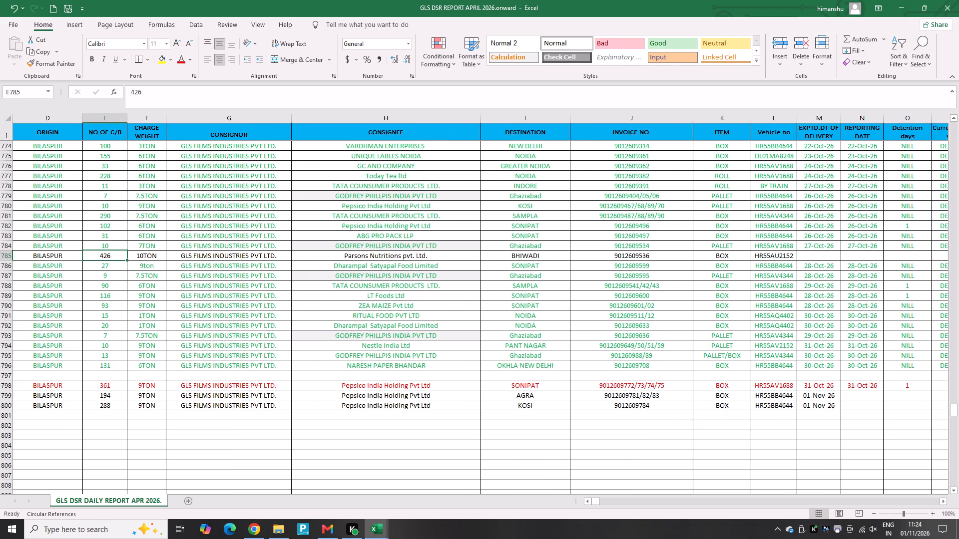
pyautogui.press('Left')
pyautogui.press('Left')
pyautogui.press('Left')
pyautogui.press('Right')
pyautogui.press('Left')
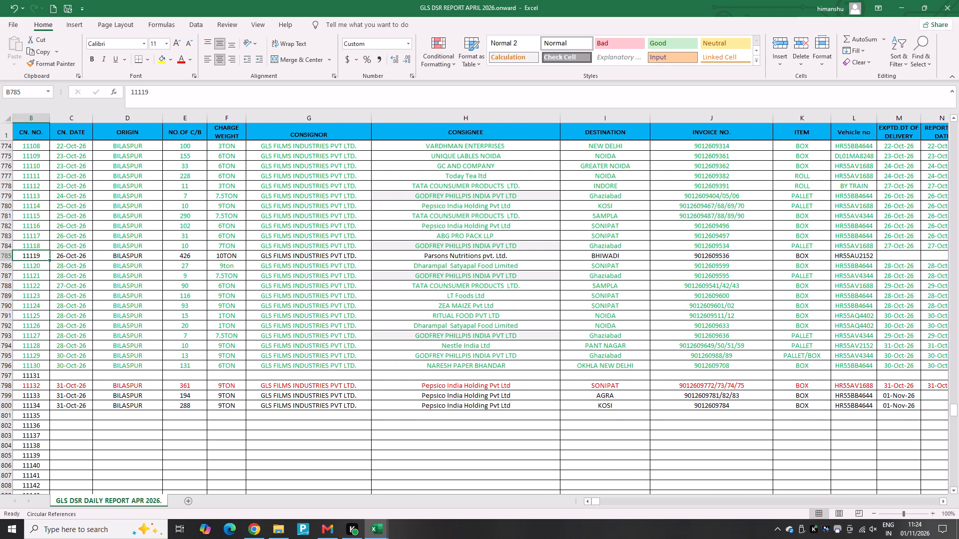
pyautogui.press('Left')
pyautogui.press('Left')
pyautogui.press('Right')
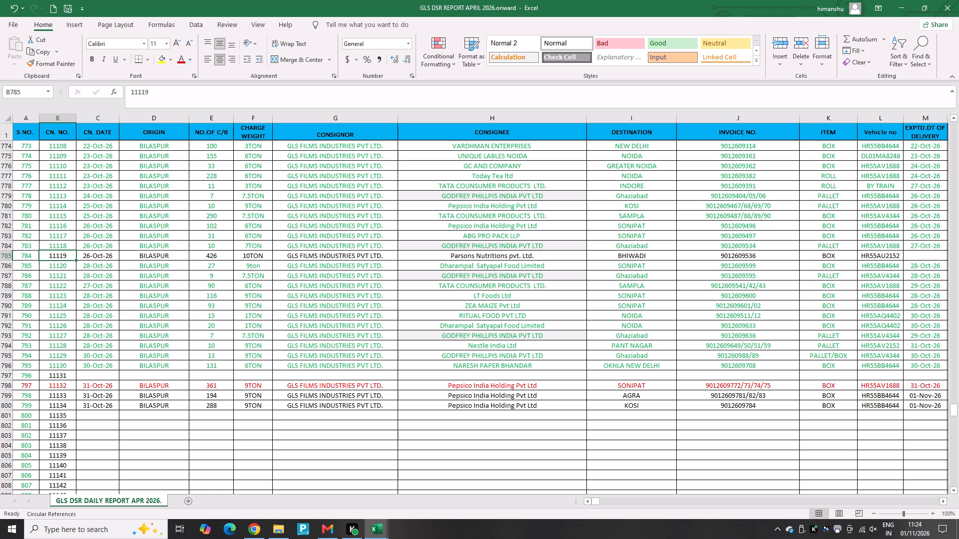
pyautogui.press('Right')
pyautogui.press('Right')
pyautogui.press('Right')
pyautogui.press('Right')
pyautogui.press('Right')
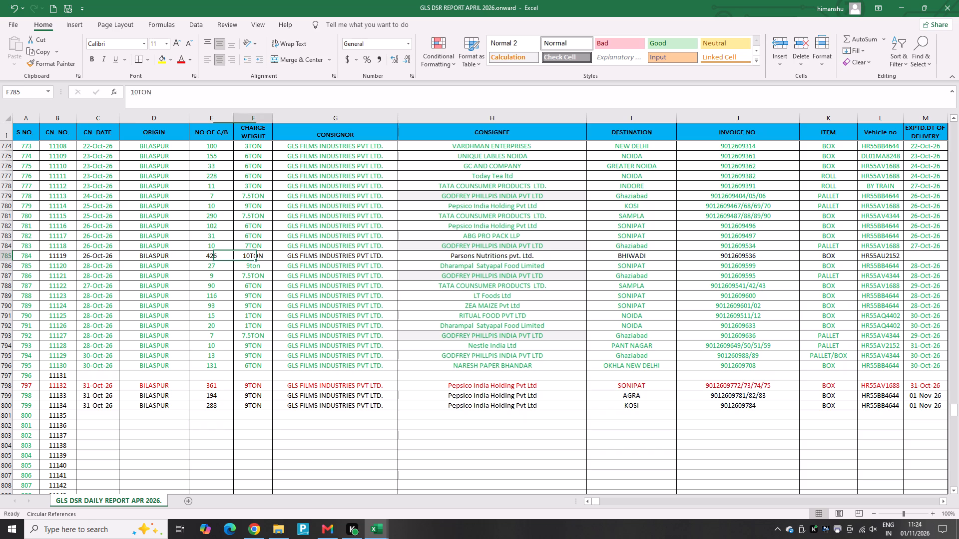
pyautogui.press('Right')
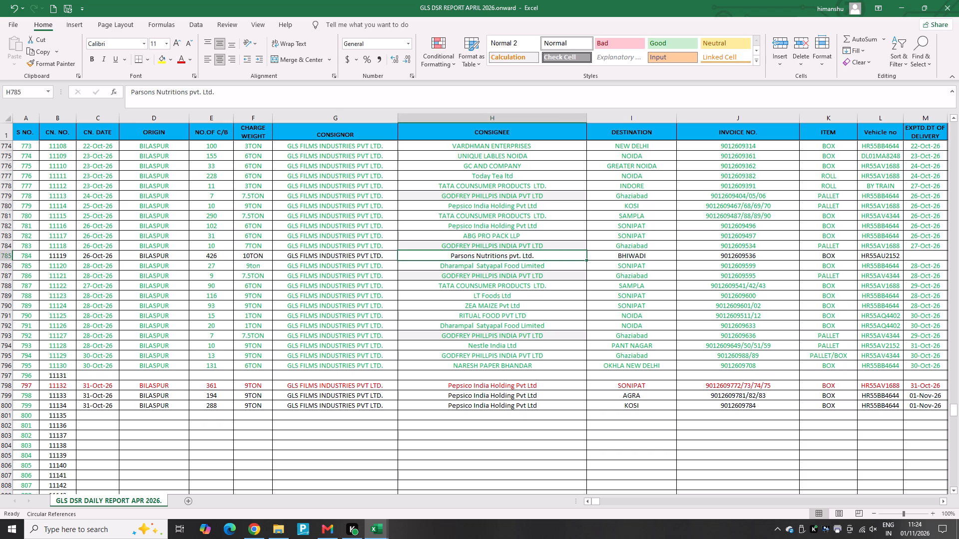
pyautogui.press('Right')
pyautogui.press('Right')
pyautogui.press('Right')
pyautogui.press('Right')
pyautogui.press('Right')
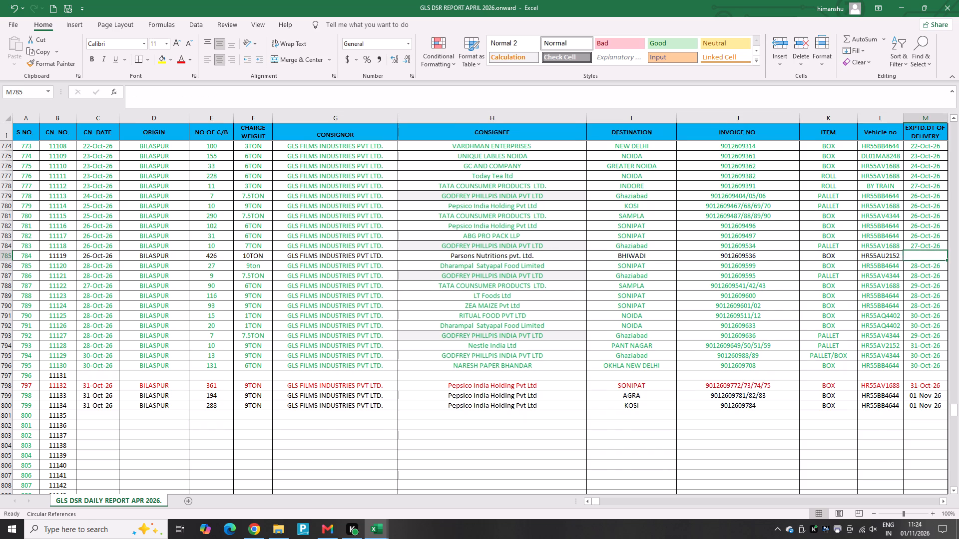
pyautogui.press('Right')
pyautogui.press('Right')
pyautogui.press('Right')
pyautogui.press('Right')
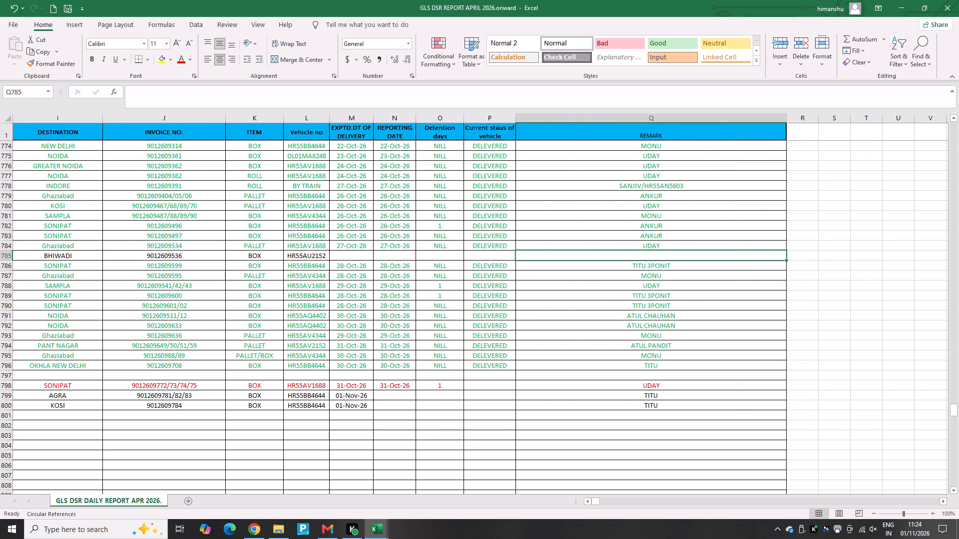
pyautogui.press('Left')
# Check the delivery details of the rows below down to consignment 11132, and review that row back to its serial number.
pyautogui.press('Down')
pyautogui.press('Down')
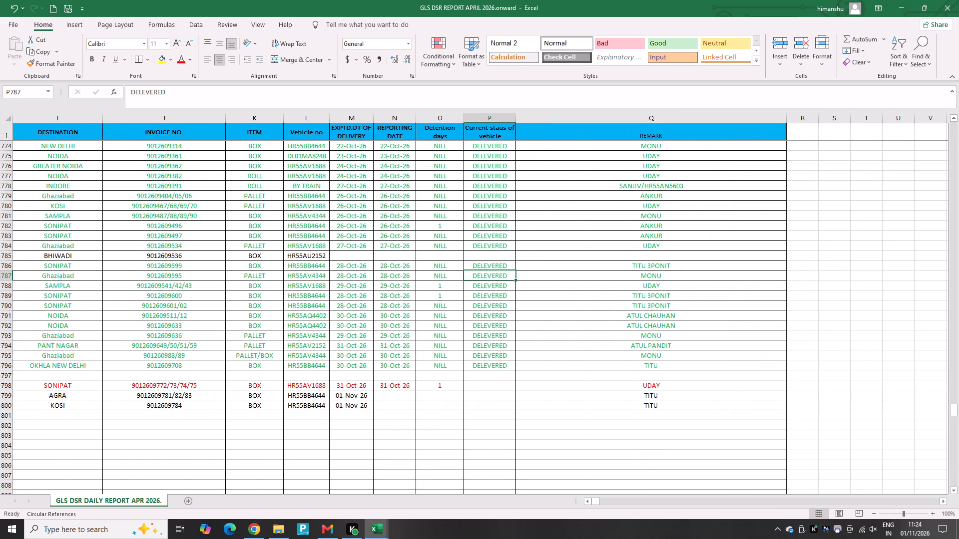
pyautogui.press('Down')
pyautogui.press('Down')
pyautogui.press('Down')
pyautogui.press('Left')
pyautogui.press('Down')
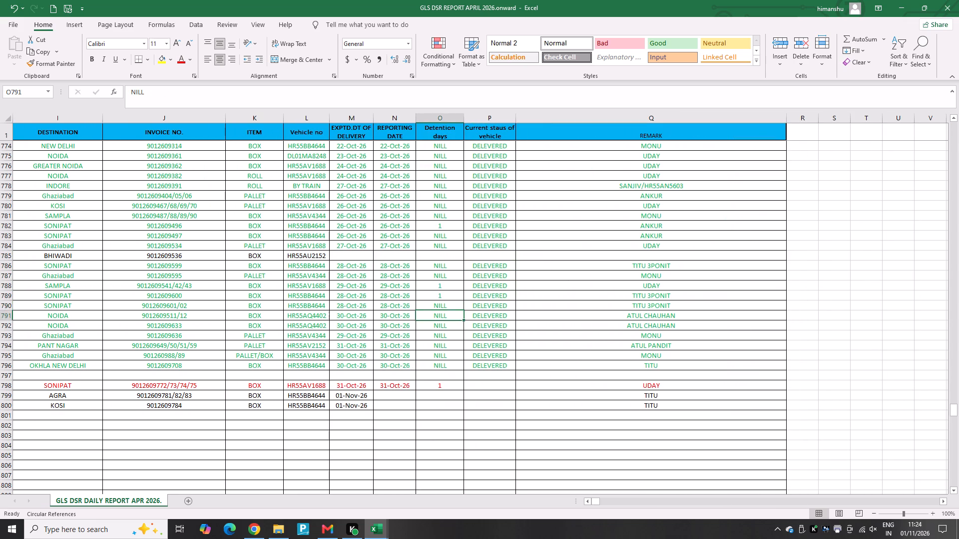
pyautogui.press('Down')
pyautogui.press('Down')
pyautogui.press('Down')
pyautogui.press('Down')
pyautogui.press('Down')
pyautogui.press('Down')
pyautogui.press('Down')
pyautogui.press('Left')
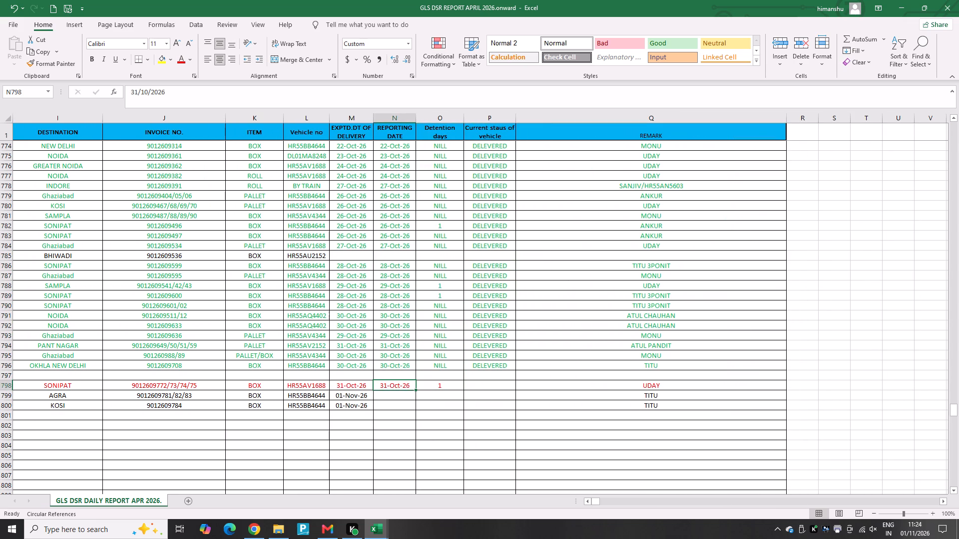
pyautogui.press('Right')
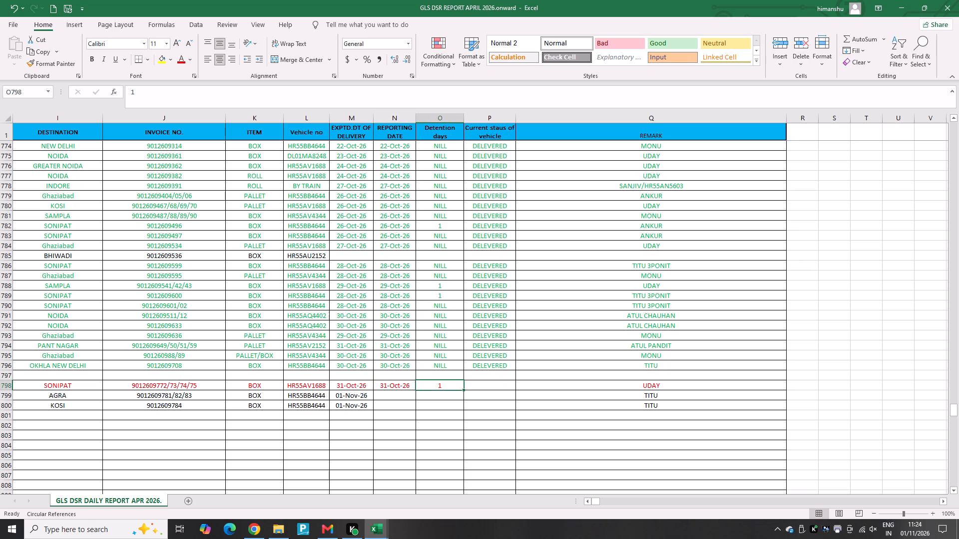
pyautogui.press('Right')
pyautogui.press('Left')
pyautogui.press('Left')
pyautogui.press('Left')
pyautogui.press('Left')
pyautogui.press('Left')
pyautogui.press('Left')
pyautogui.press('Left')
pyautogui.press('Left')
pyautogui.press('Left')
pyautogui.press('Left')
pyautogui.press('Left')
pyautogui.press('Left')
pyautogui.press('Left')
pyautogui.press('Left')
pyautogui.press('Left')
pyautogui.press('Left')
pyautogui.press('Left')
pyautogui.press('Left')
pyautogui.press('Left')
pyautogui.press('Left')
pyautogui.press('Left')
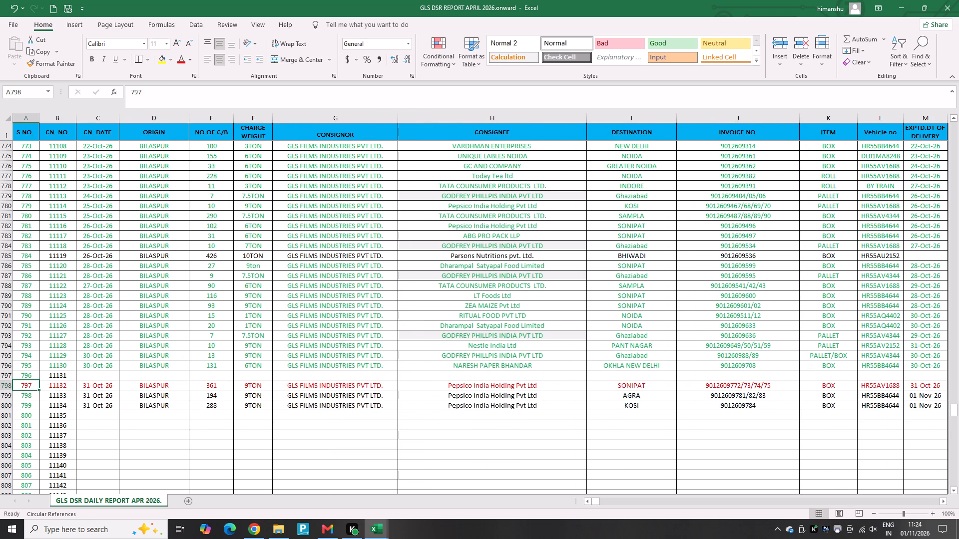
# Return to consignment 11119 and highlight its row from the consignment number through the vehicle number.
pyautogui.press('Up')
pyautogui.press('Right')
pyautogui.press('Right')
pyautogui.press('Up')
pyautogui.press('Up')
pyautogui.press('Up')
pyautogui.press('Up')
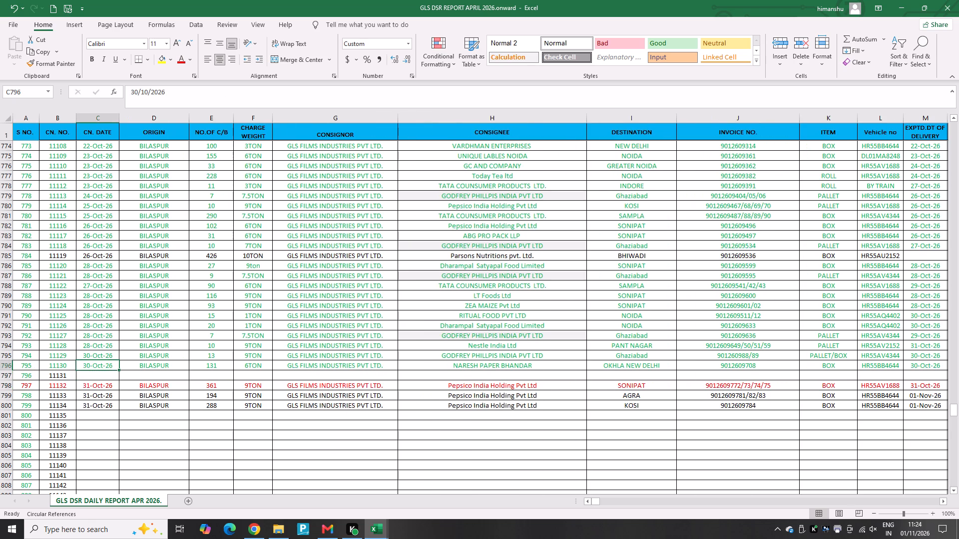
pyautogui.press('Left')
pyautogui.press('Up')
pyautogui.press('Up')
pyautogui.press('Up')
pyautogui.press('Up')
pyautogui.press('Up')
pyautogui.press('Up')
pyautogui.press('Up')
pyautogui.press('Up')
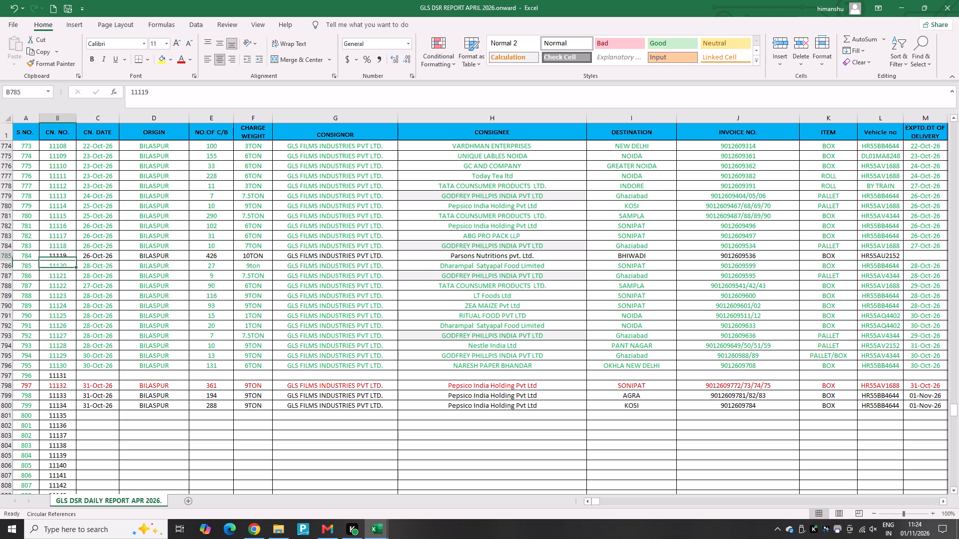
pyautogui.hotkey('shift', 'Right')
pyautogui.hotkey('shift', 'Right')
pyautogui.hotkey('shift', 'Right')
pyautogui.hotkey('shift', 'Right')
pyautogui.hotkey('shift', 'Right')
pyautogui.hotkey('shift', 'Right')
pyautogui.hotkey('shift', 'Right')
pyautogui.hotkey('shift', 'Right')
pyautogui.hotkey('shift', 'Right')
pyautogui.hotkey('shift', 'Right')
pyautogui.hotkey('shift', 'Right')
pyautogui.hotkey('shift', 'Right')
pyautogui.hotkey('shift', 'Right')
pyautogui.hotkey('shift', 'Right')
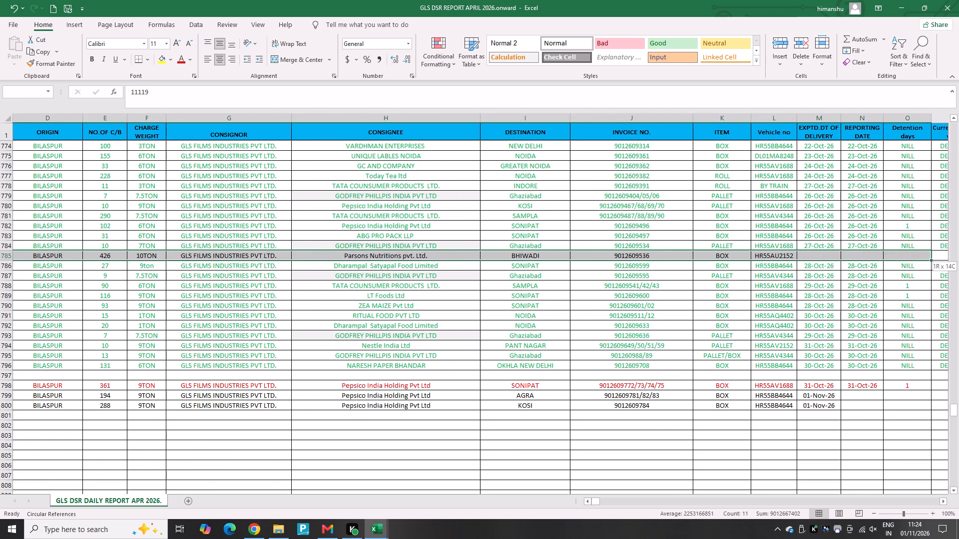
pyautogui.hotkey('shift', 'Left')
pyautogui.hotkey('shift', 'Left')
pyautogui.hotkey('shift', 'Left')
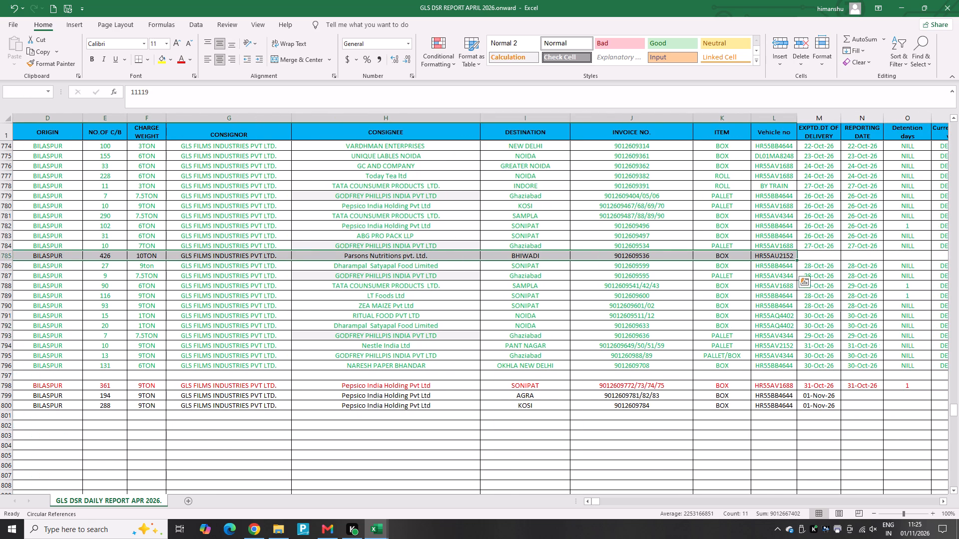
# Check consignment 11119's row past the remark column and back to its expected delivery date field.
pyautogui.press('Right')
pyautogui.press('Right')
pyautogui.press('Right')
pyautogui.press('Right')
pyautogui.press('Right')
pyautogui.press('Right')
pyautogui.press('Right')
pyautogui.press('Right')
pyautogui.press('Right')
pyautogui.press('Right')
pyautogui.press('Right')
pyautogui.press('Right')
pyautogui.press('Right')
pyautogui.press('Right')
pyautogui.press('Right')
pyautogui.press('Right')
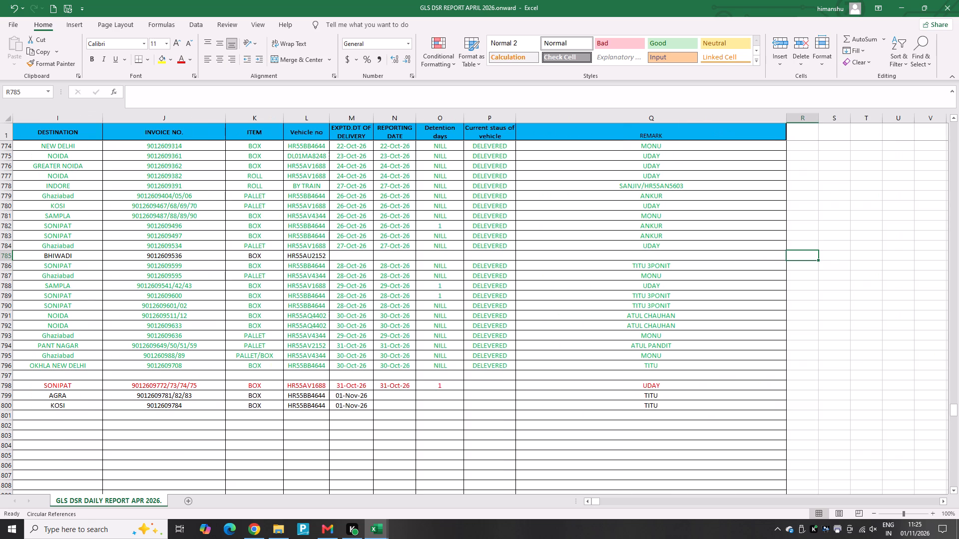
pyautogui.press('Left')
pyautogui.press('Left')
pyautogui.press('Left')
pyautogui.press('Left')
pyautogui.press('Left')
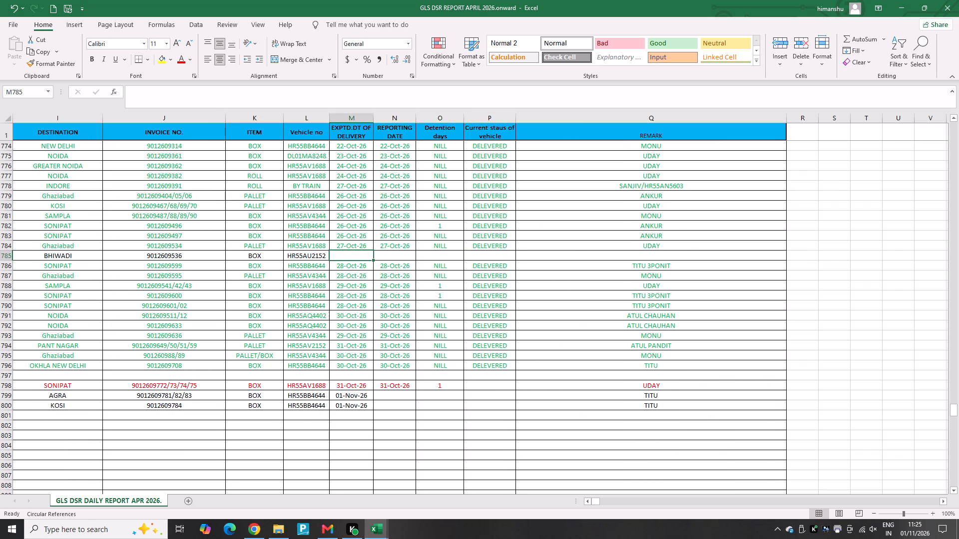
# Open the system calendar and look at November 5 and November 2, 2026, ending on November 5.
pyautogui.click(911, 531)
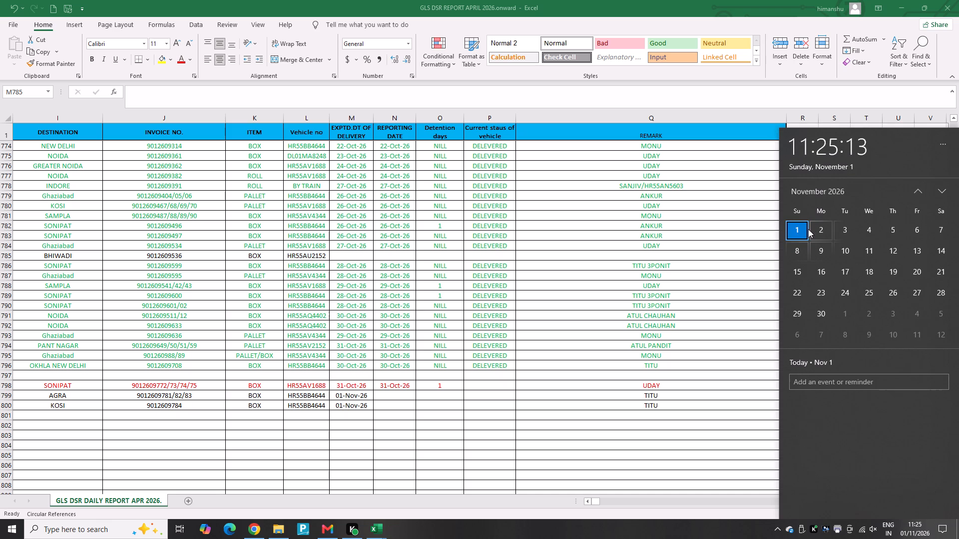
pyautogui.click(898, 229)
pyautogui.tripleClick(890, 231)
pyautogui.click(890, 231)
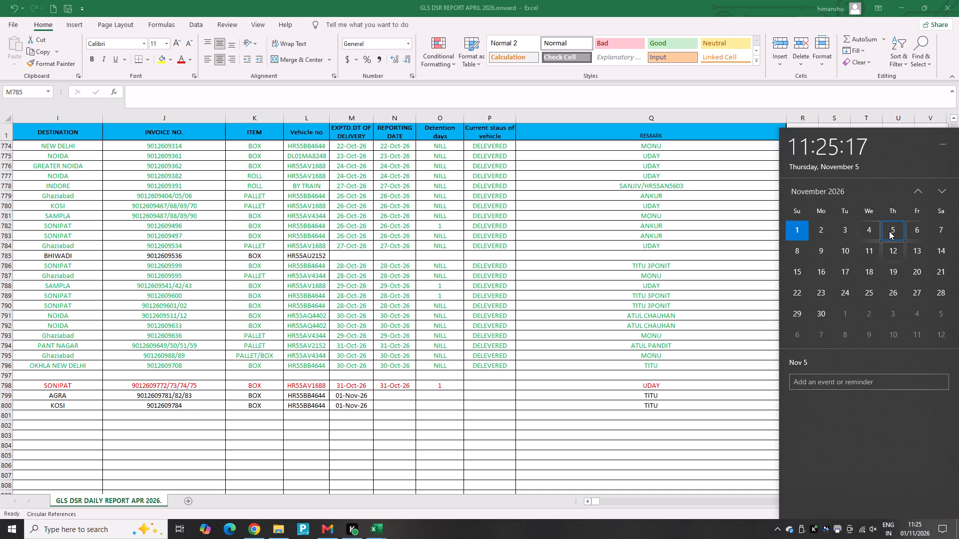
pyautogui.click(889, 231)
pyautogui.rightClick(888, 231)
pyautogui.rightClick(893, 230)
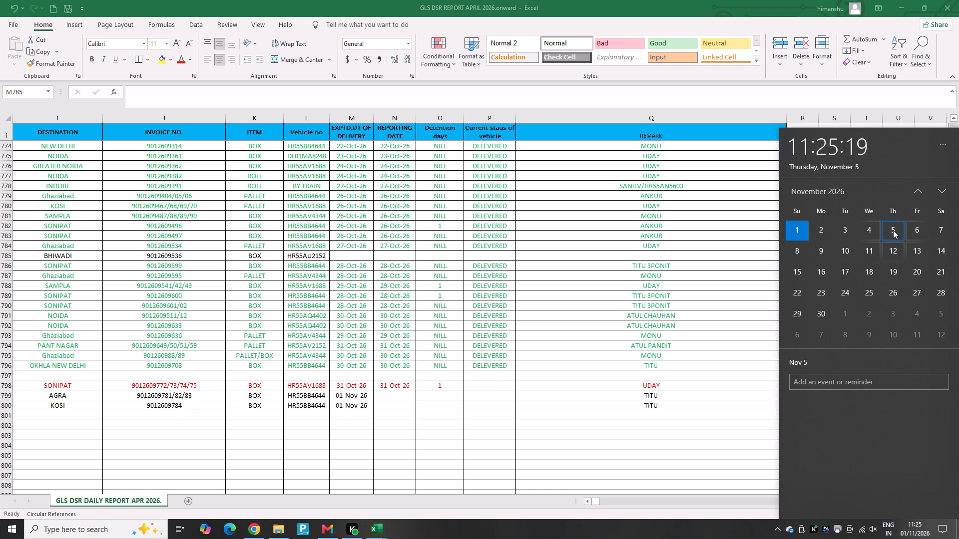
pyautogui.rightClick(893, 230)
pyautogui.rightClick(893, 230)
pyautogui.doubleClick(890, 230)
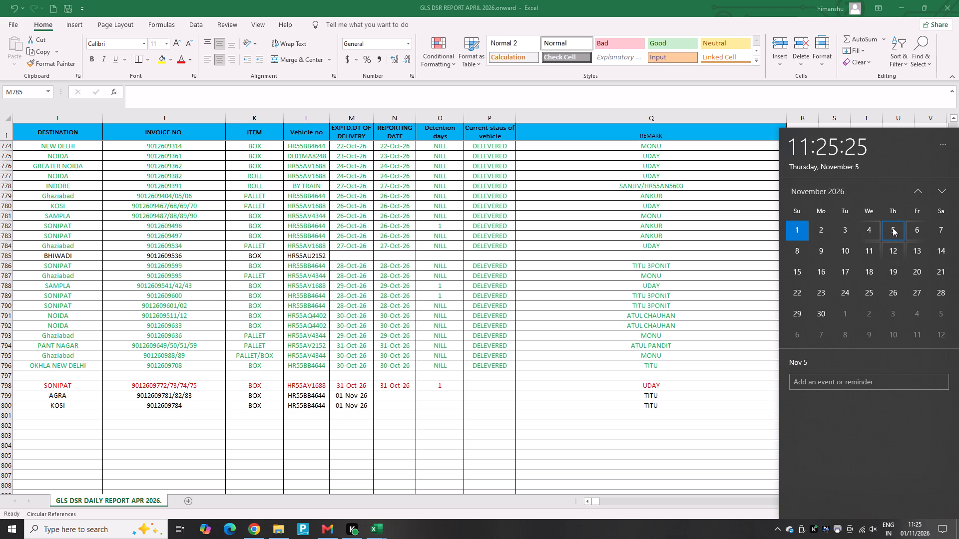
pyautogui.tripleClick(893, 228)
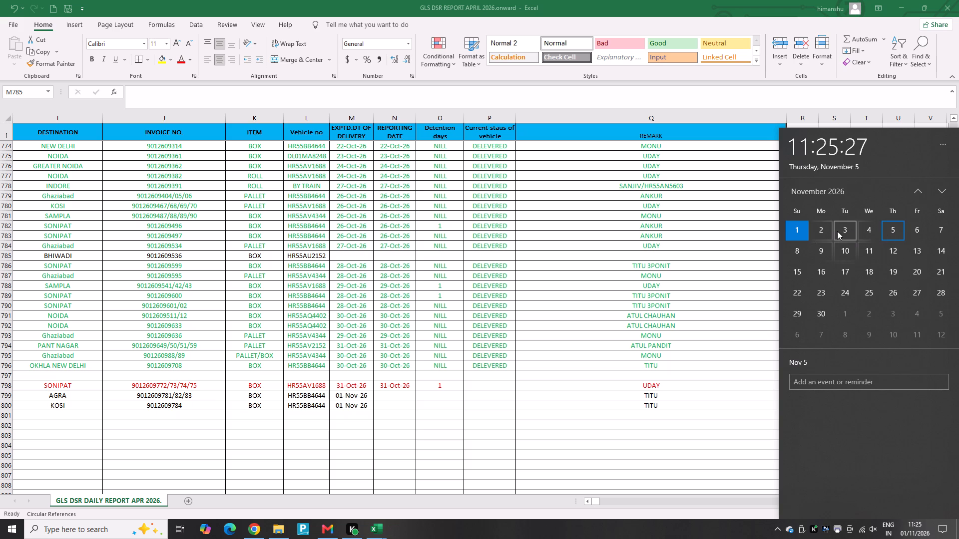
pyautogui.doubleClick(828, 232)
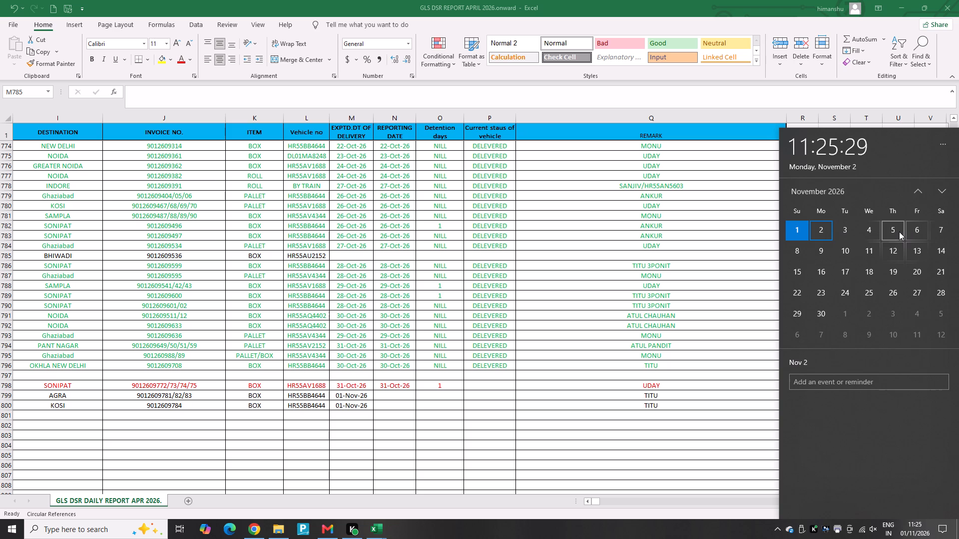
pyautogui.doubleClick(899, 232)
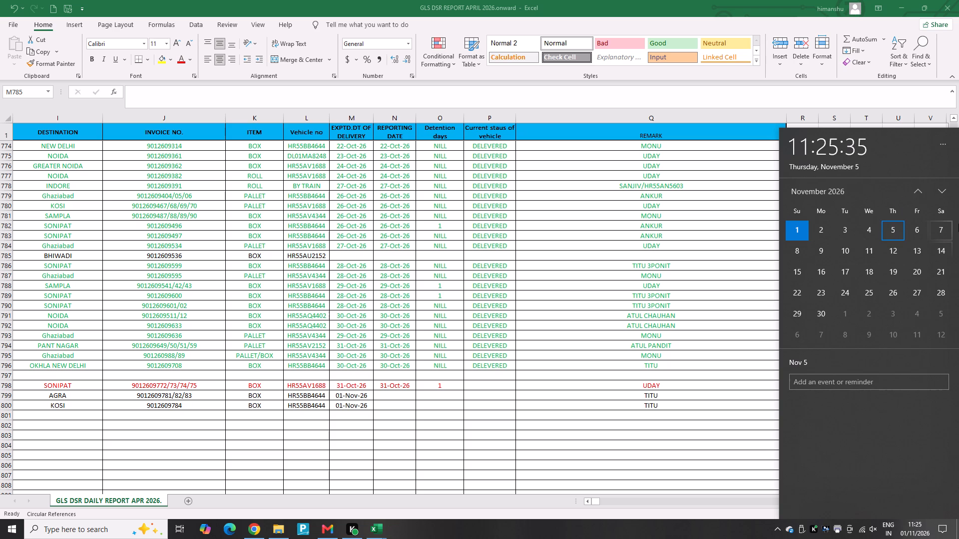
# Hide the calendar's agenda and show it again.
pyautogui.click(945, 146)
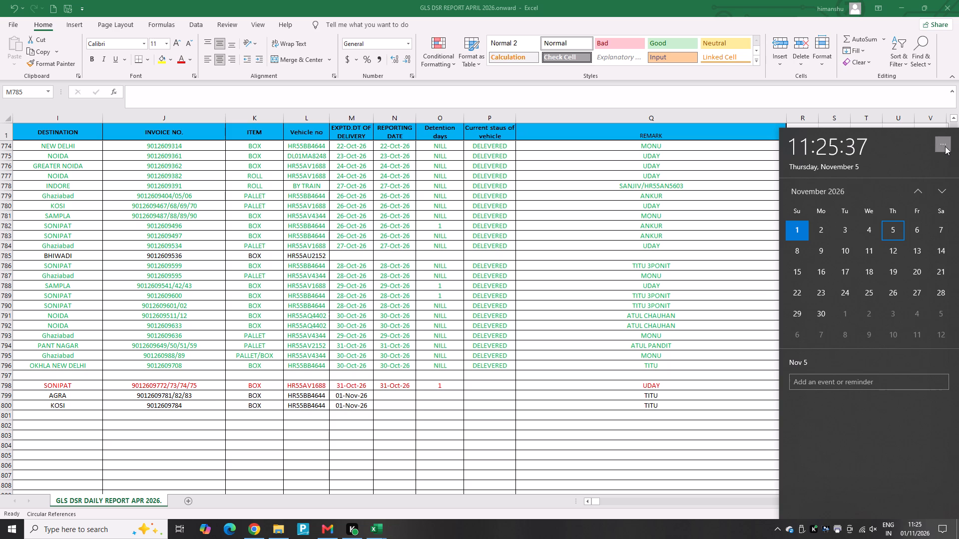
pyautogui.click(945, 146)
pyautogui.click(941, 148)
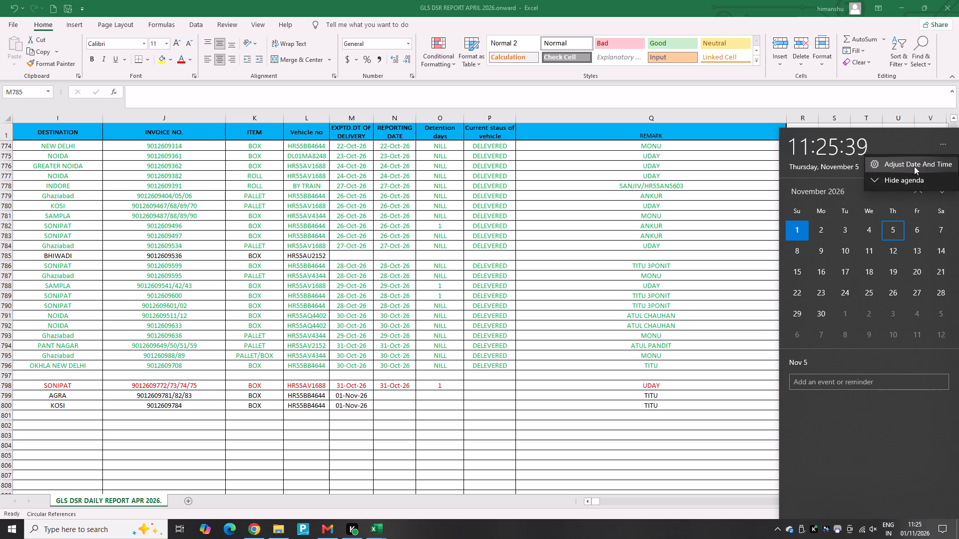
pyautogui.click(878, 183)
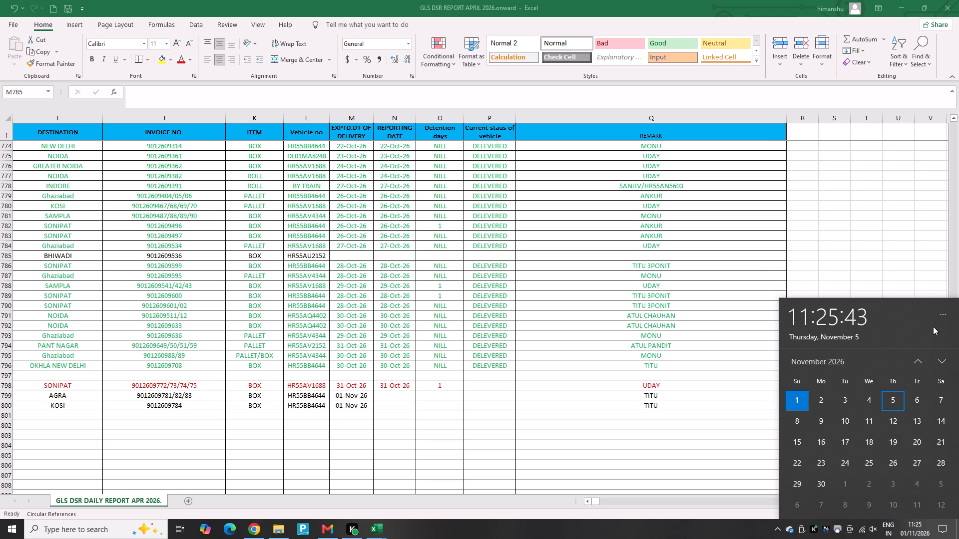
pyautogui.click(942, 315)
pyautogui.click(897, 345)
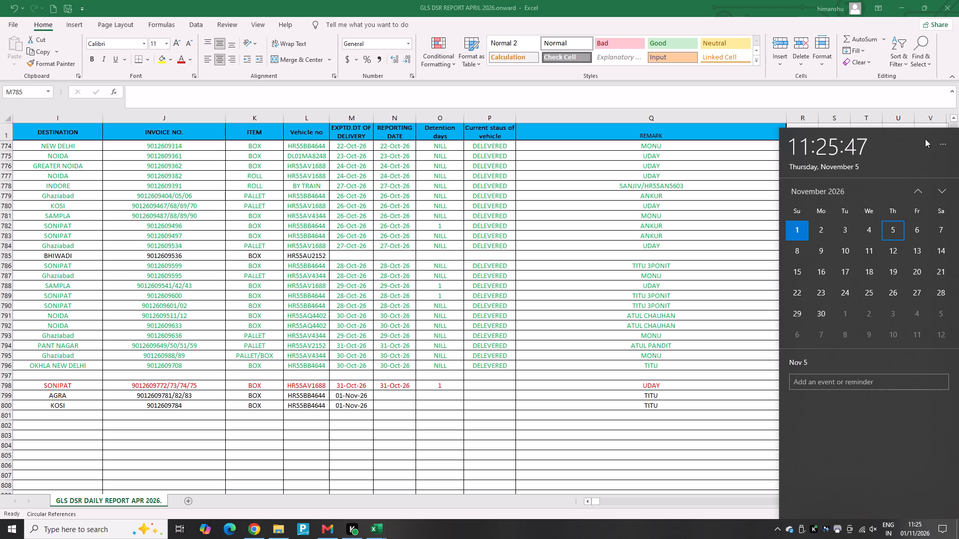
# Select November 6 in the calendar and start an event or reminder entry for that date.
pyautogui.click(926, 222)
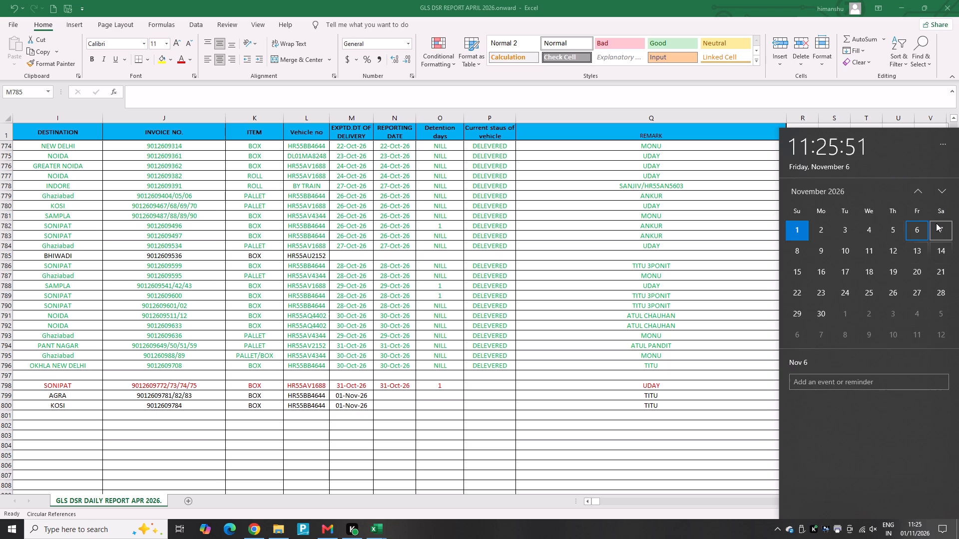
pyautogui.click(871, 386)
pyautogui.click(871, 386)
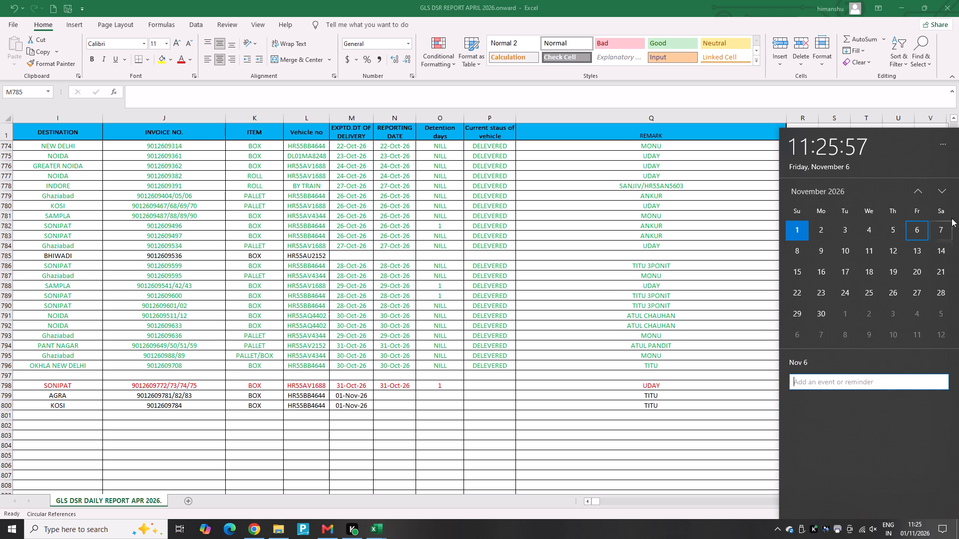
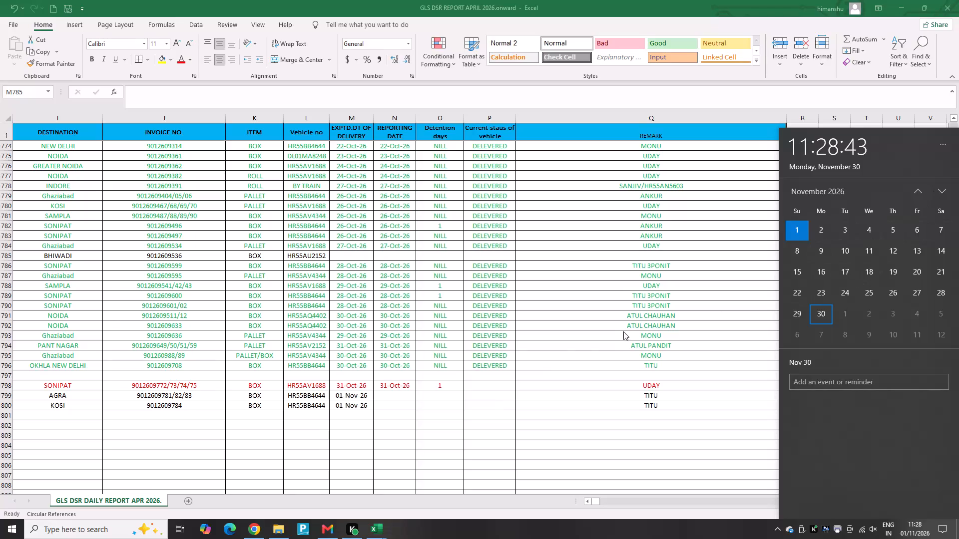
# Return to the report sheet and check the expected delivery dates for the AGRA and KOSI consignments, 11133 and 11134.
pyautogui.click(464, 411)
pyautogui.click(373, 407)
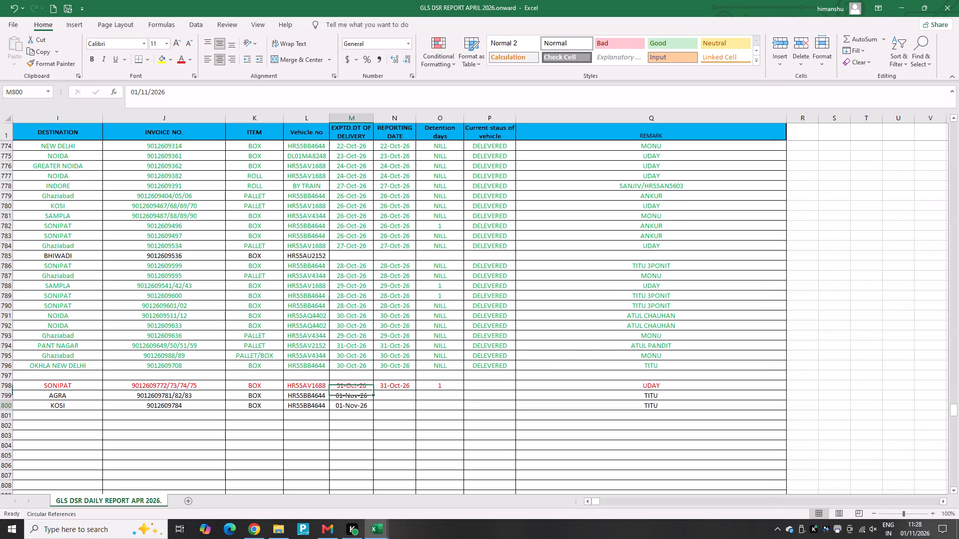
pyautogui.moveTo(415, 394); pyautogui.dragTo(410, 395)
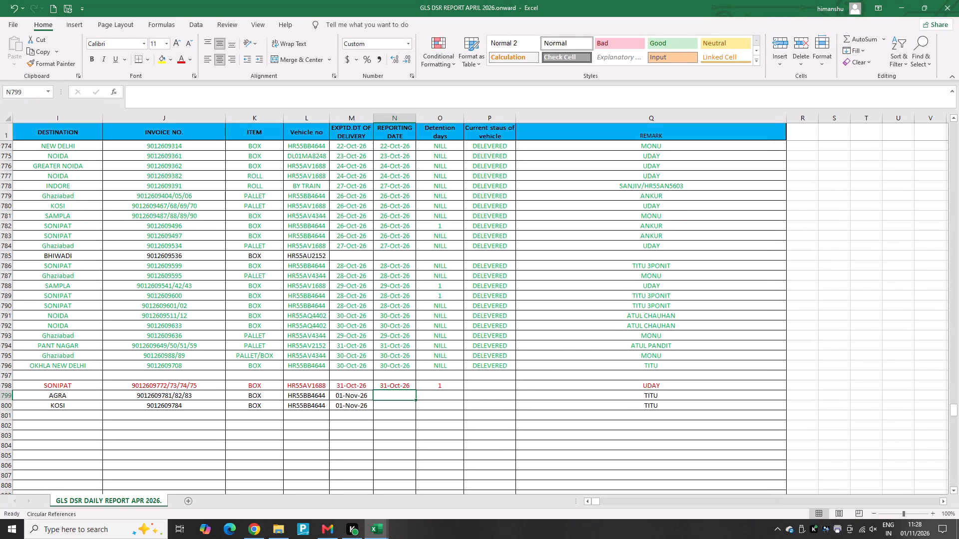
pyautogui.press('Left')
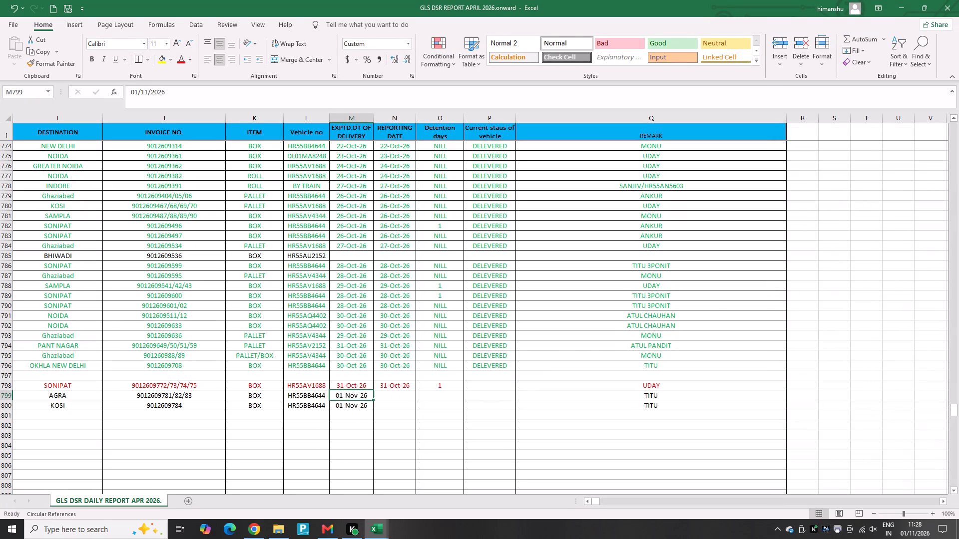
pyautogui.press('Left')
pyautogui.press('Left')
pyautogui.press('Right')
pyautogui.press('Right')
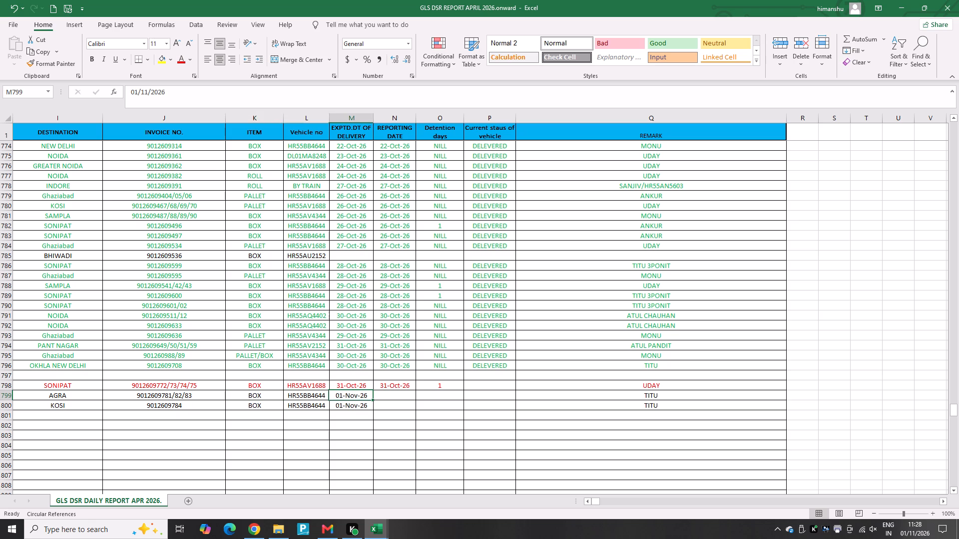
pyautogui.press('Down')
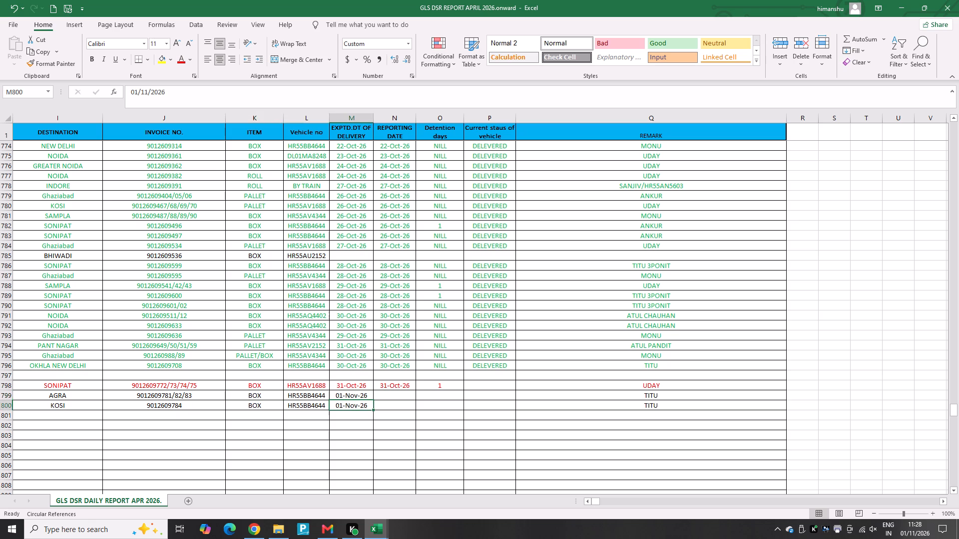
# Review consignment 11133's row back to its opening columns, checking its consignor, consignee and destination against the KOSI row below.
pyautogui.press('Up')
pyautogui.press('Left')
pyautogui.press('Left')
pyautogui.press('Left')
pyautogui.press('Left')
pyautogui.press('Left')
pyautogui.press('Left')
pyautogui.press('Left')
pyautogui.press('Left')
pyautogui.press('Left')
pyautogui.press('Left')
pyautogui.press('Left')
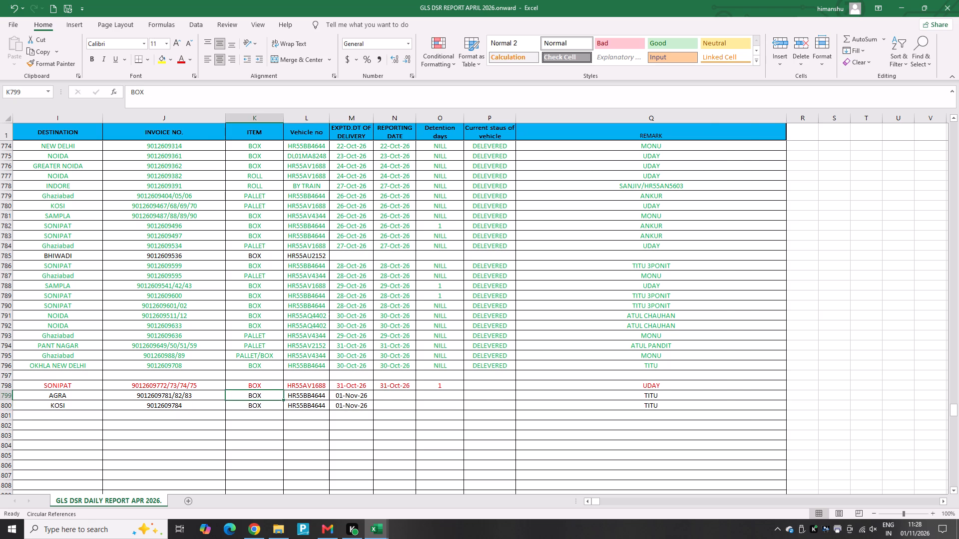
pyautogui.press('Right')
pyautogui.press('Right')
pyautogui.press('Right')
pyautogui.press('Right')
pyautogui.press('Right')
pyautogui.press('Right')
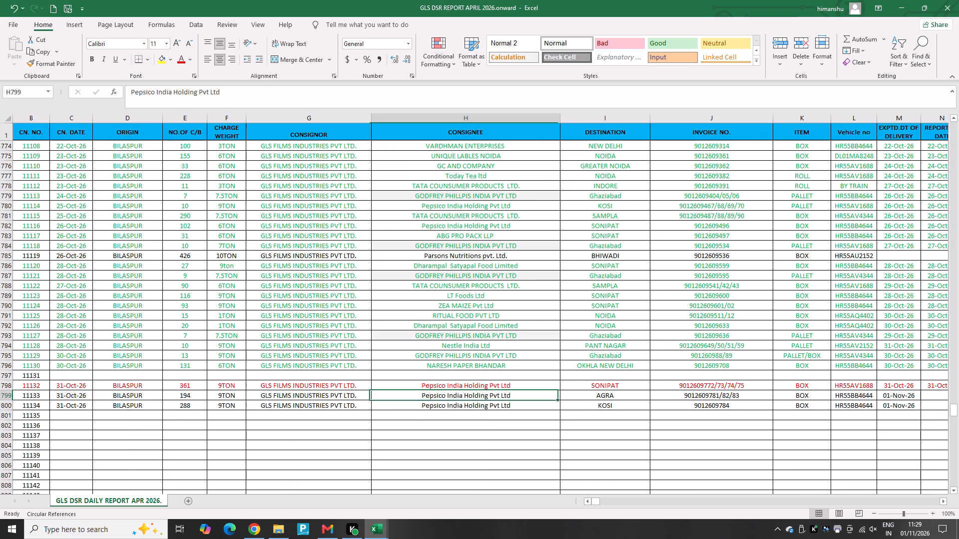
pyautogui.press('Right')
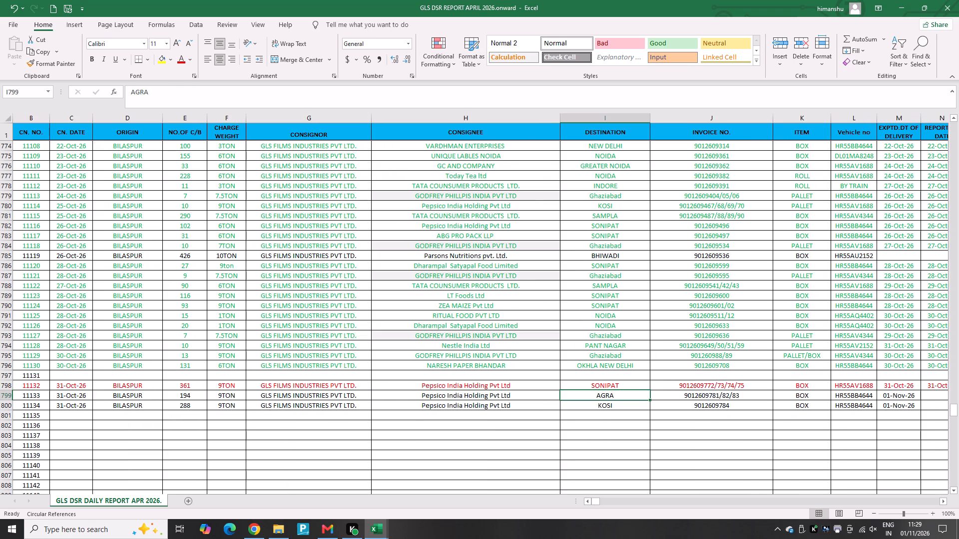
pyautogui.press('Down')
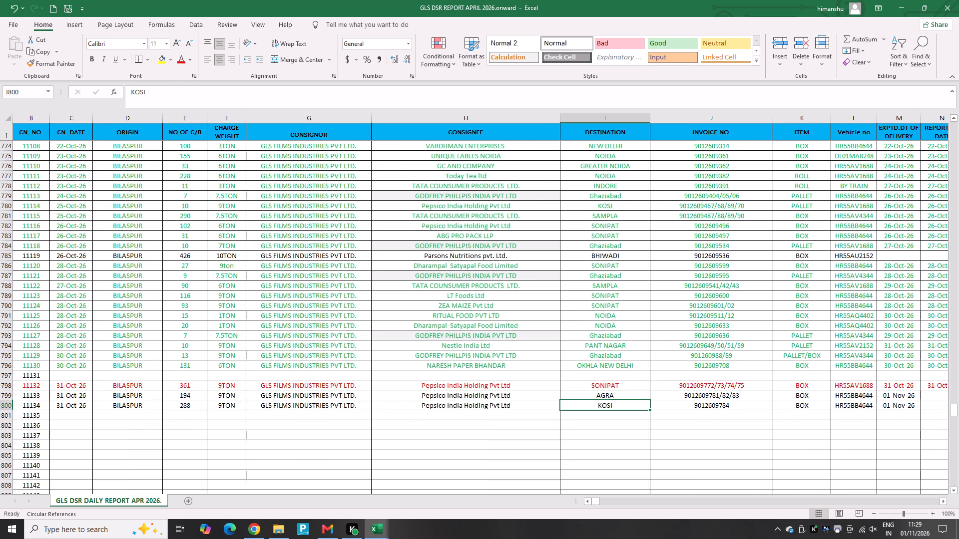
pyautogui.press('Up')
pyautogui.press('Left')
pyautogui.press('Left')
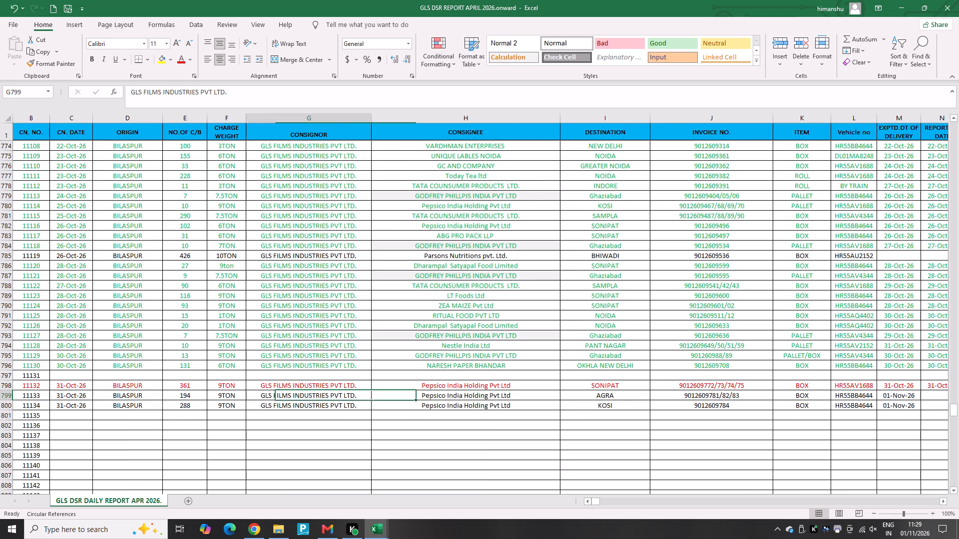
pyautogui.press('Left')
pyautogui.press('Right')
pyautogui.press('Right')
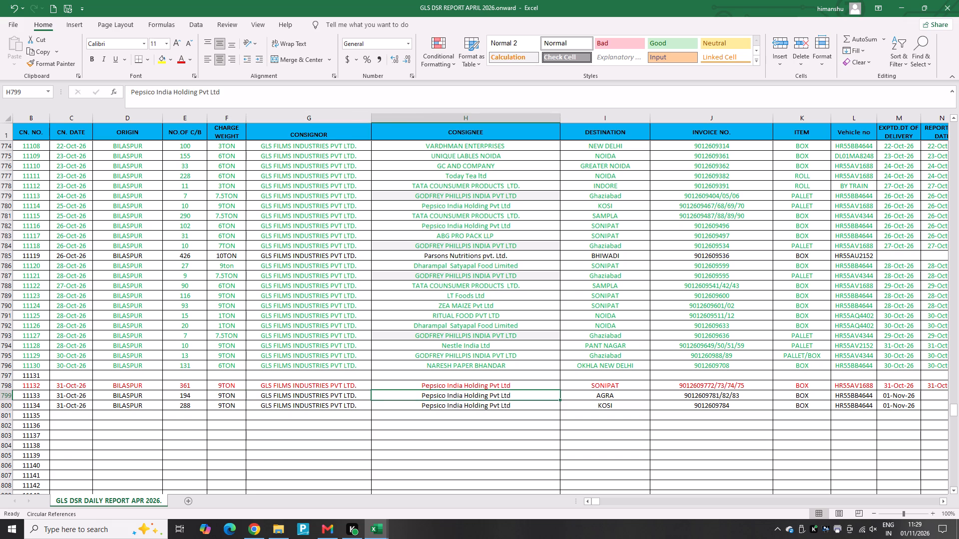
# Enter 01-NOV-26 as the reporting date for consignment 11133 to AGRA.
pyautogui.press('Right')
pyautogui.press('Right')
pyautogui.press('Right')
pyautogui.press('Right')
pyautogui.press('Right')
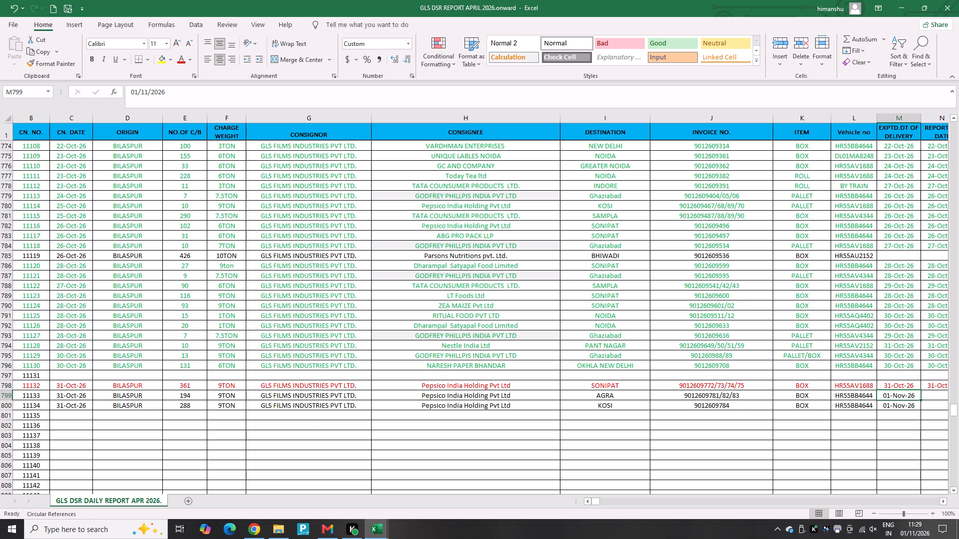
pyautogui.press('Right')
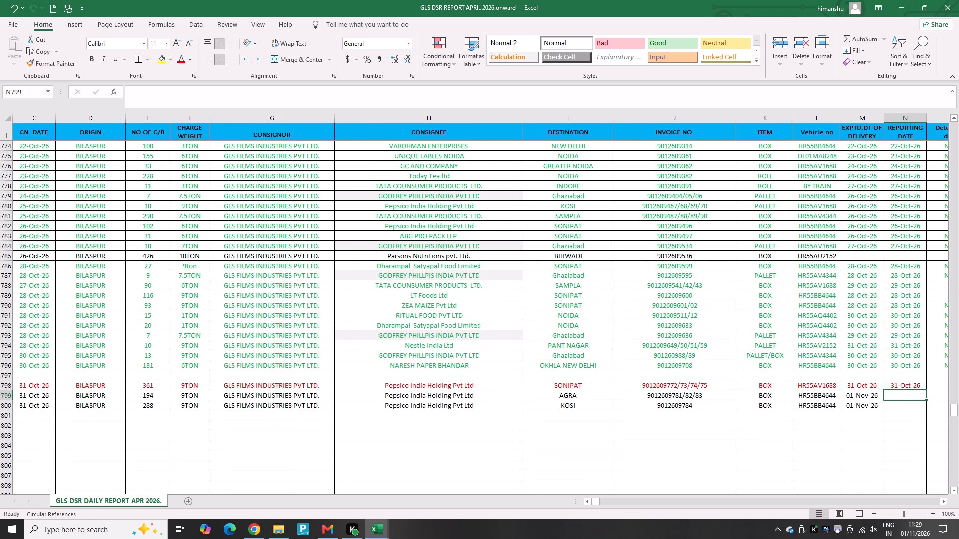
pyautogui.press('0')
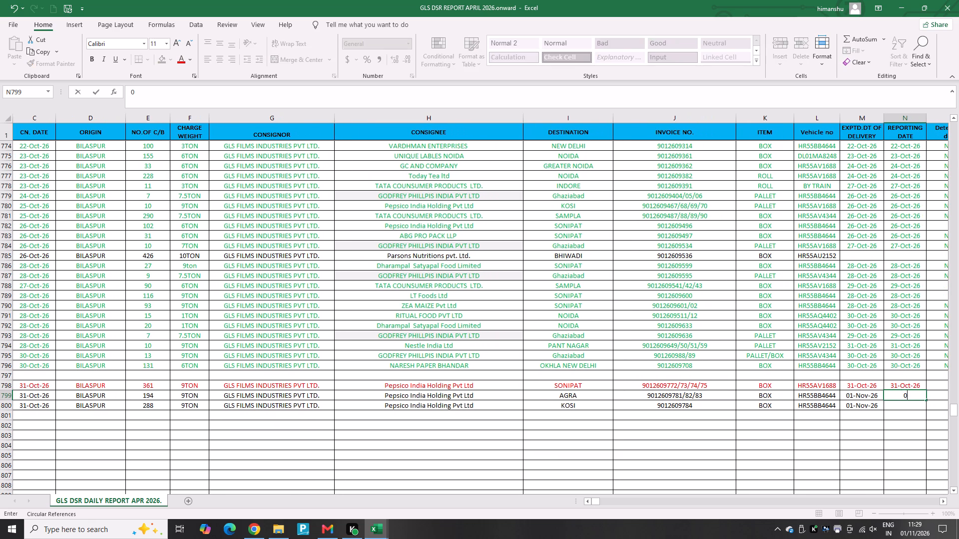
pyautogui.write('1-')
pyautogui.write('NO')
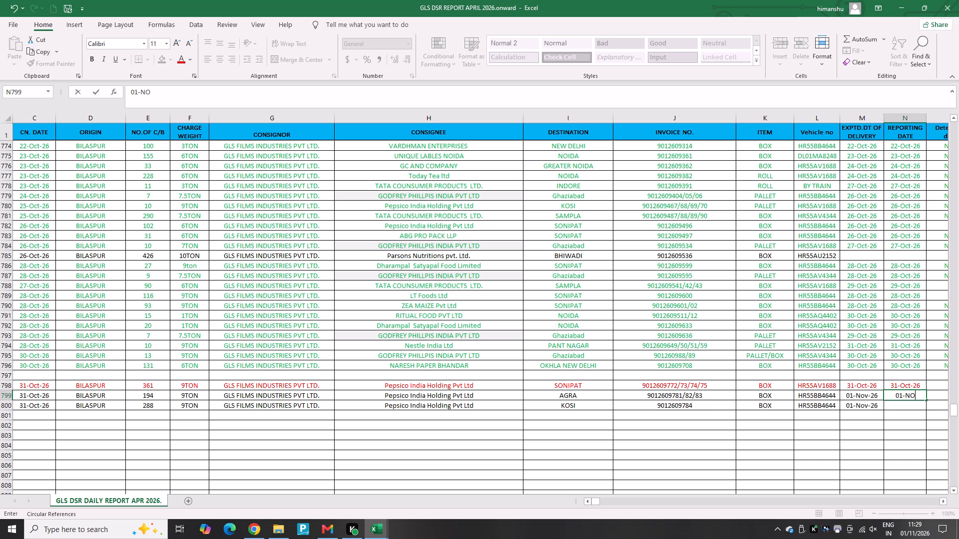
pyautogui.write('V-26')
pyautogui.press('Right')
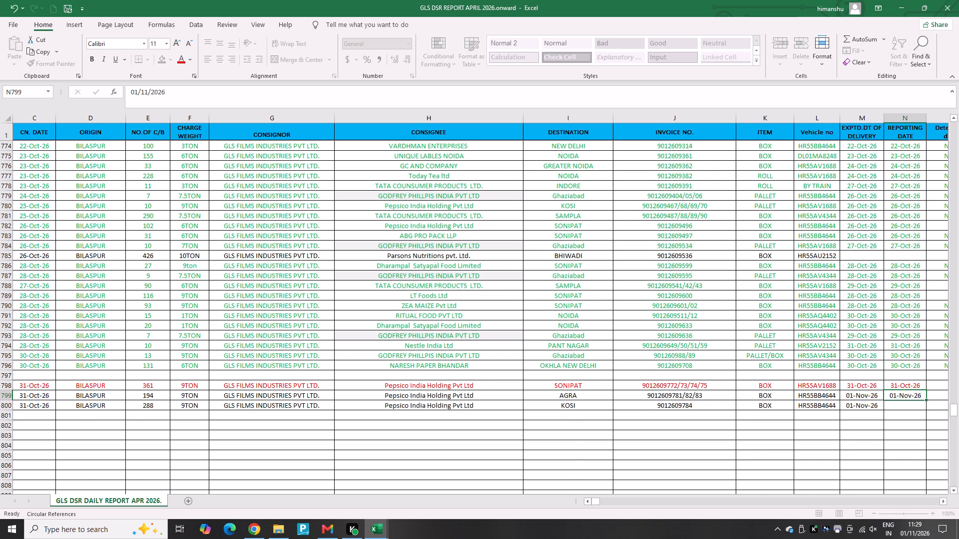
# Check consignment 11133's vehicle, date, detention days, current status and remark fields, ending on its reporting date.
pyautogui.press('Left')
pyautogui.press('Left')
pyautogui.press('Left')
pyautogui.press('Right')
pyautogui.press('Right')
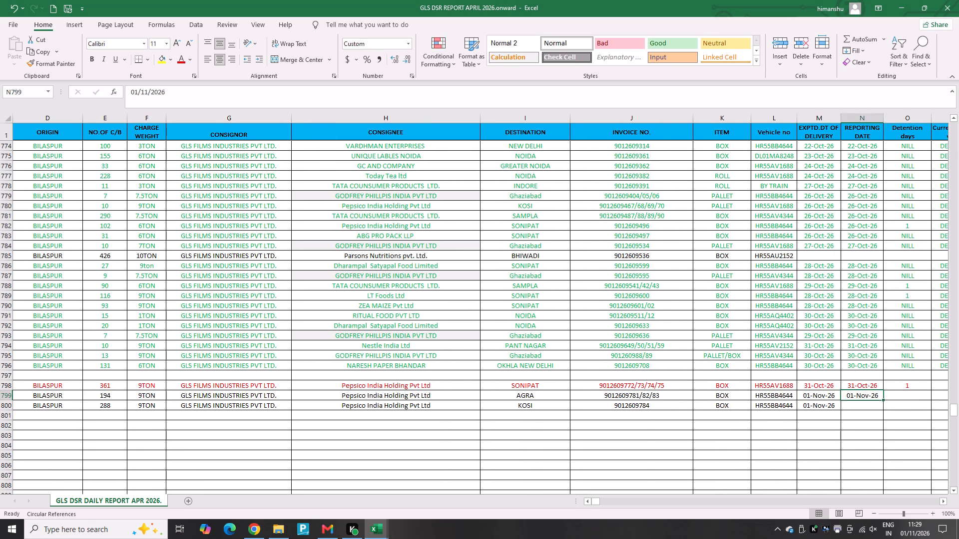
pyautogui.press('Right')
pyautogui.press('Right')
pyautogui.press('Right')
pyautogui.press('Left')
pyautogui.press('Left')
pyautogui.press('Left')
pyautogui.press('Left')
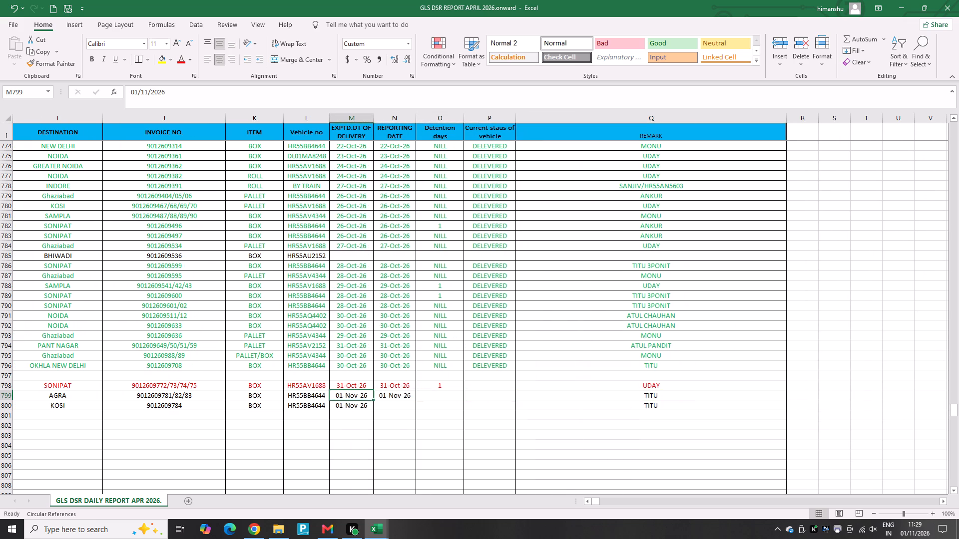
pyautogui.press('Right')
pyautogui.press('Right')
pyautogui.press('Right')
pyautogui.press('Right')
pyautogui.press('Left')
pyautogui.press('Left')
pyautogui.press('Left')
pyautogui.press('Right')
pyautogui.press('Right')
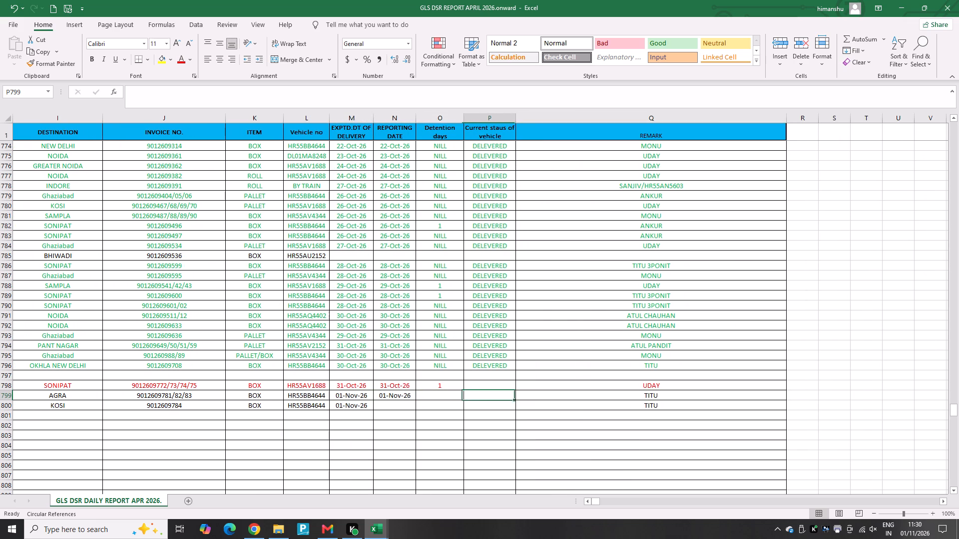
pyautogui.press('Right')
pyautogui.press('Right')
pyautogui.press('Left')
pyautogui.press('Left')
pyautogui.press('Left')
pyautogui.press('Left')
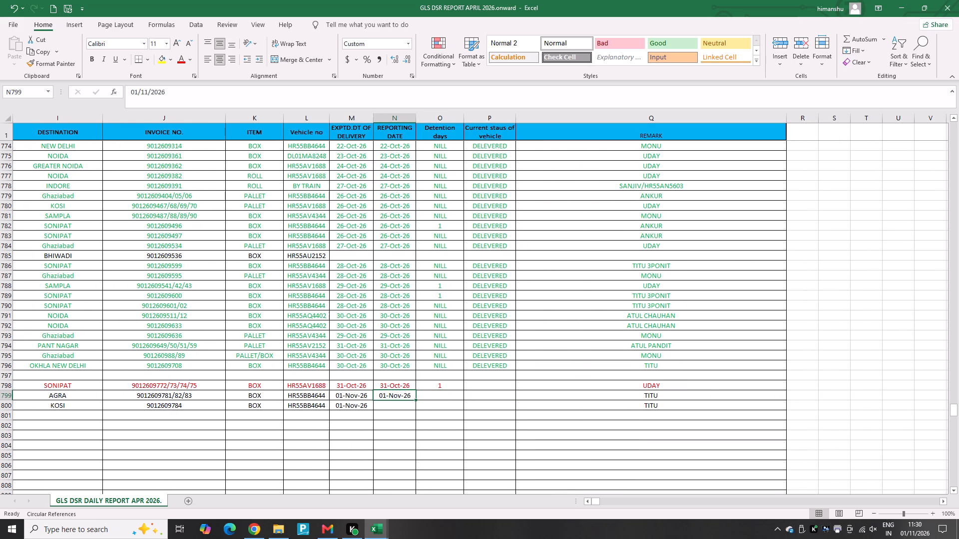
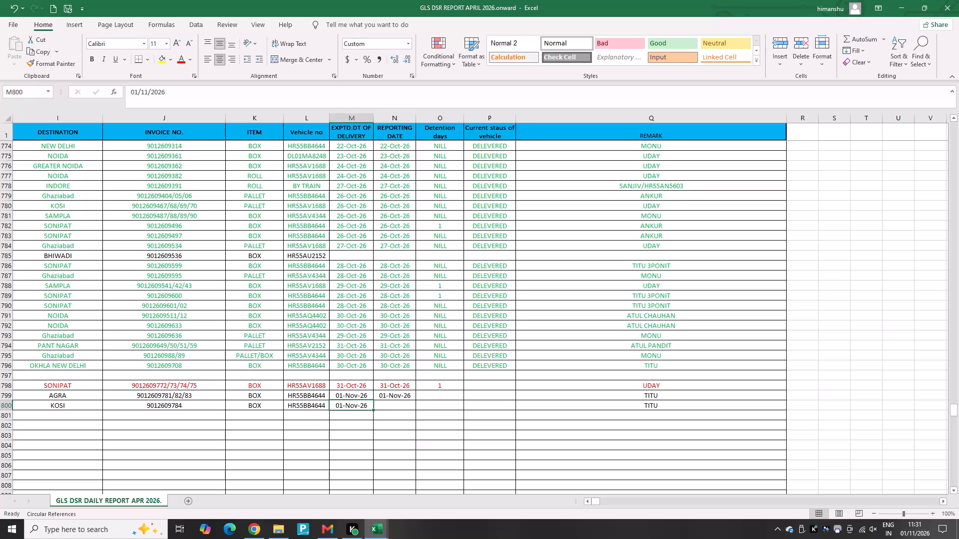
# Review the KOSI consignment 11134's row from consignee and invoice number through detention days, status and remark, ending on its empty reporting date.
pyautogui.press('Left')
pyautogui.press('Left')
pyautogui.press('Left')
pyautogui.press('Left')
pyautogui.press('Left')
pyautogui.press('Right')
pyautogui.press('Right')
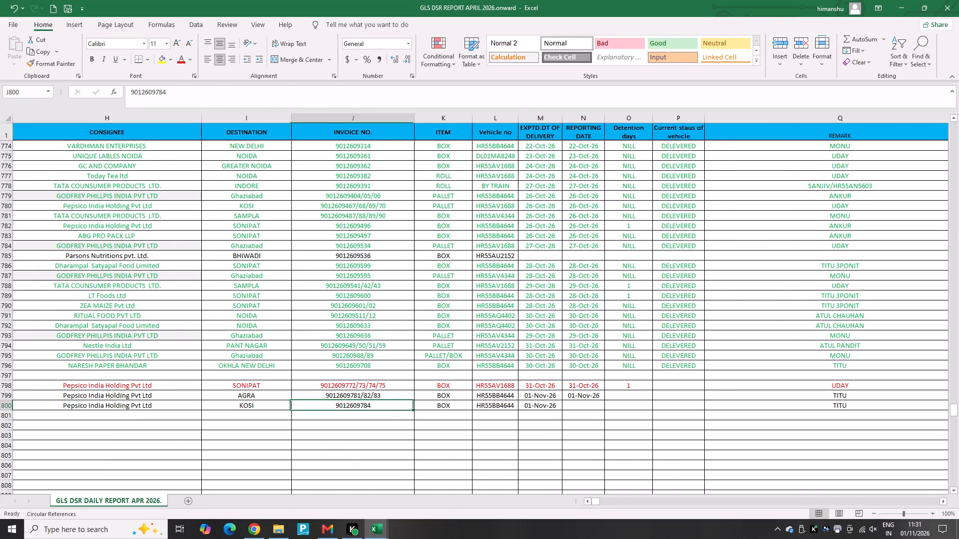
pyautogui.press('Right')
pyautogui.press('Right')
pyautogui.press('Right')
pyautogui.press('Right')
pyautogui.press('Right')
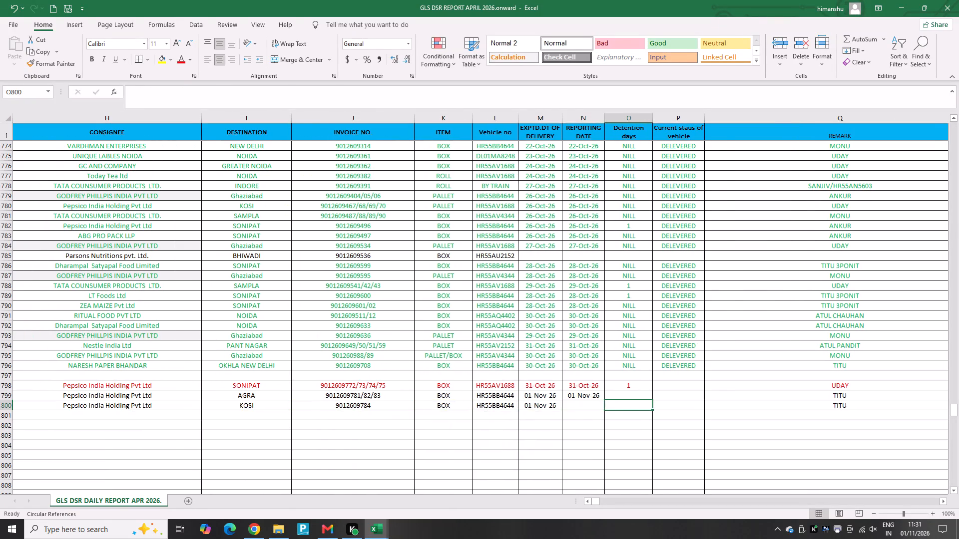
pyautogui.press('Right')
pyautogui.press('Right')
pyautogui.press('Right')
pyautogui.press('Left')
pyautogui.press('Left')
pyautogui.press('Left')
pyautogui.press('Left')
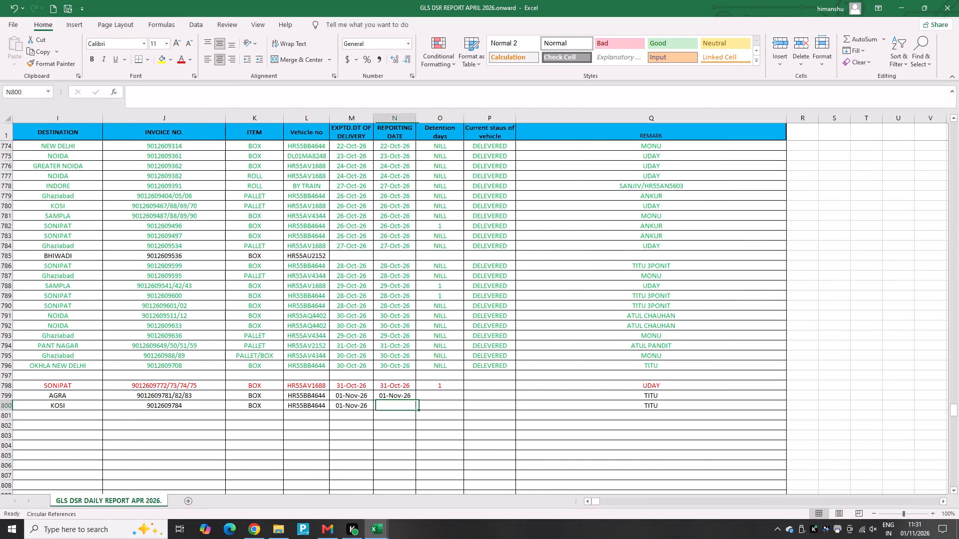
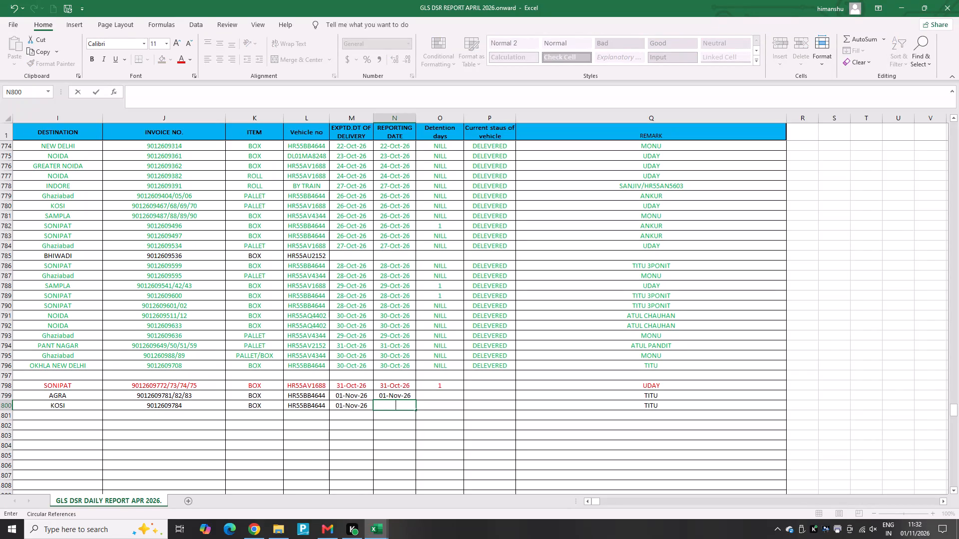
# Examine the KOSI consignment's row 800 across expected delivery date, reporting date, detention days, current status and remark.
pyautogui.press('Down')
pyautogui.press('Down')
pyautogui.press('Up')
pyautogui.press('Up')
pyautogui.press('Right')
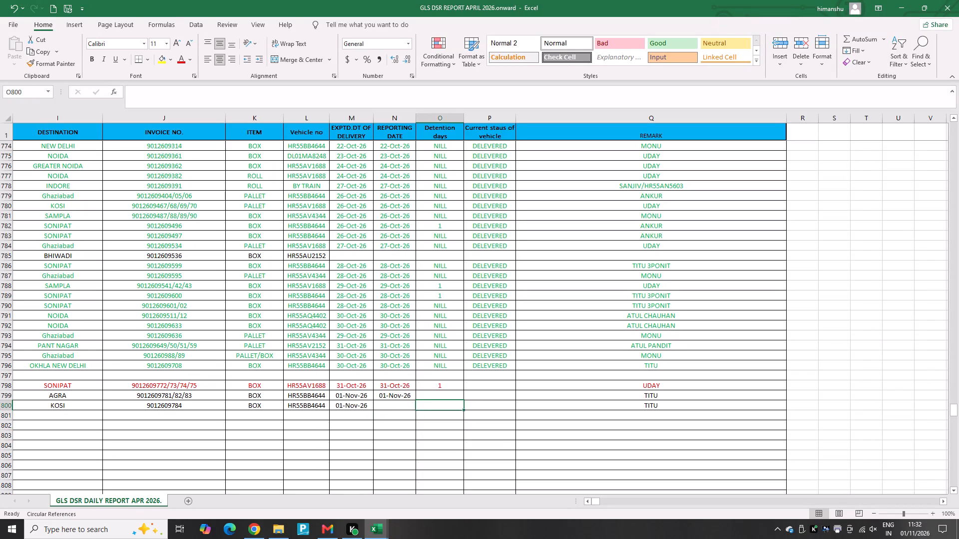
pyautogui.press('Right')
pyautogui.press('Right')
pyautogui.press('Right')
pyautogui.press('Right')
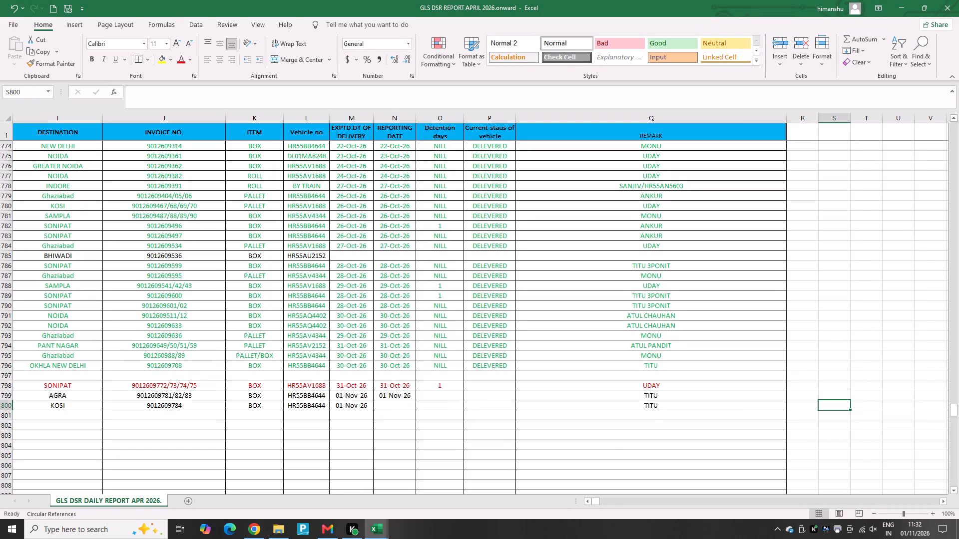
pyautogui.press('Left')
pyautogui.press('Left')
pyautogui.press('Left')
pyautogui.press('Left')
pyautogui.press('Left')
pyautogui.press('Left')
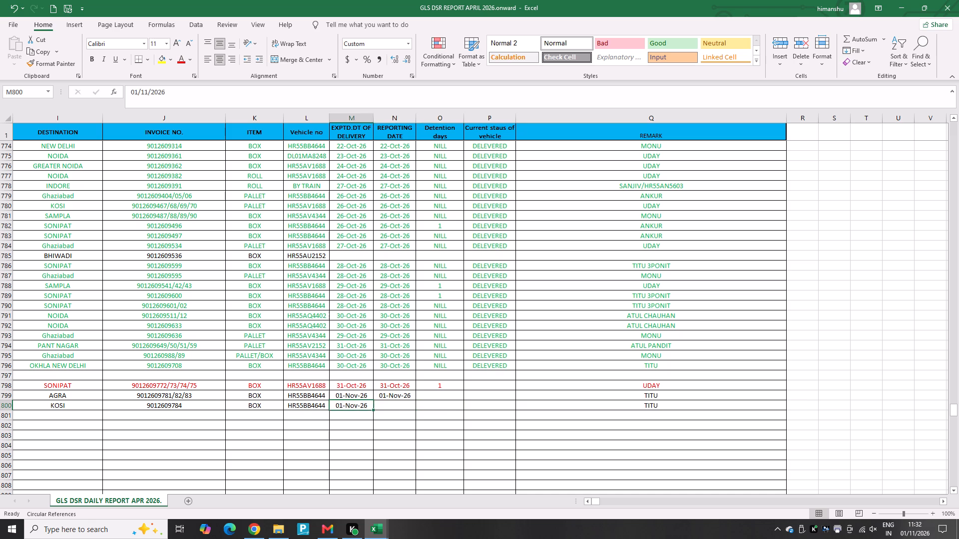
pyautogui.press('Right')
pyautogui.press('Right')
pyautogui.press('Right')
pyautogui.press('Up')
pyautogui.press('Left')
pyautogui.press('Down')
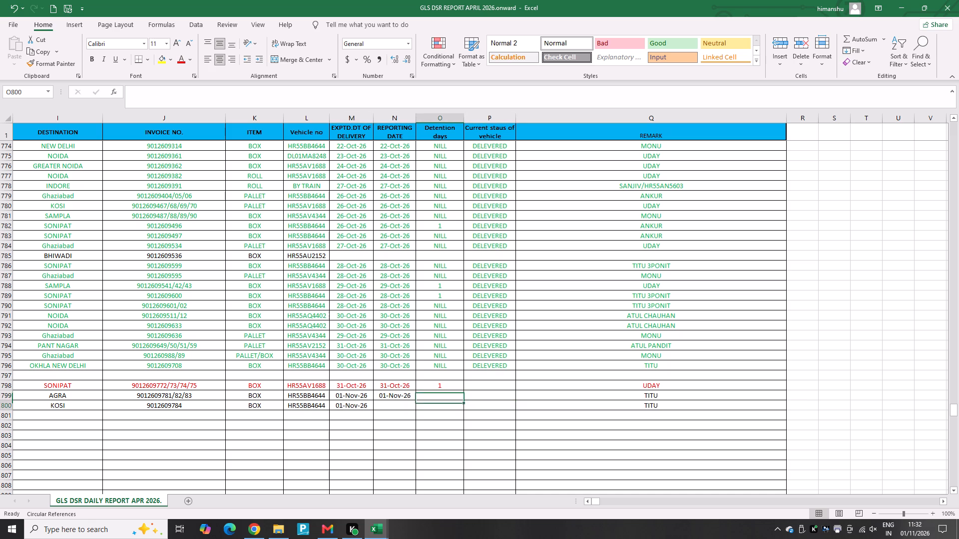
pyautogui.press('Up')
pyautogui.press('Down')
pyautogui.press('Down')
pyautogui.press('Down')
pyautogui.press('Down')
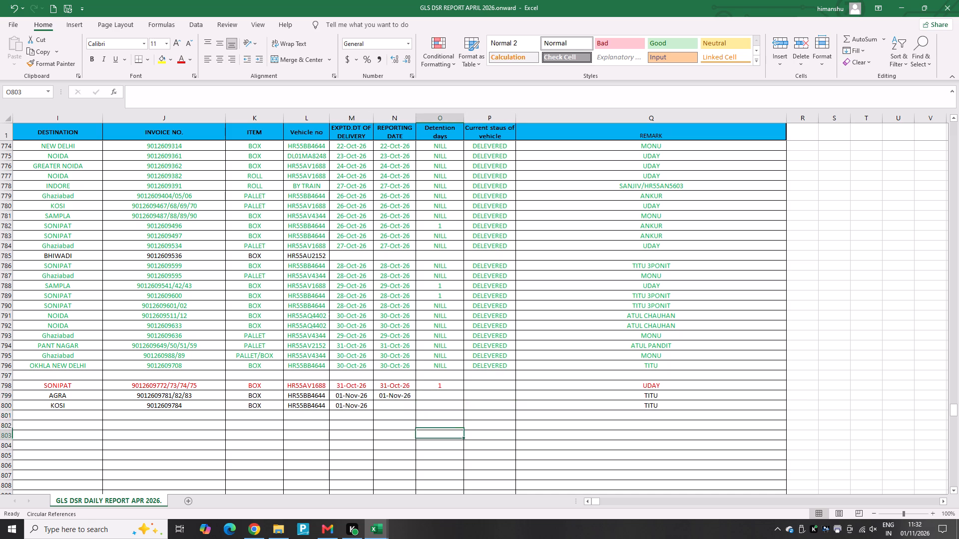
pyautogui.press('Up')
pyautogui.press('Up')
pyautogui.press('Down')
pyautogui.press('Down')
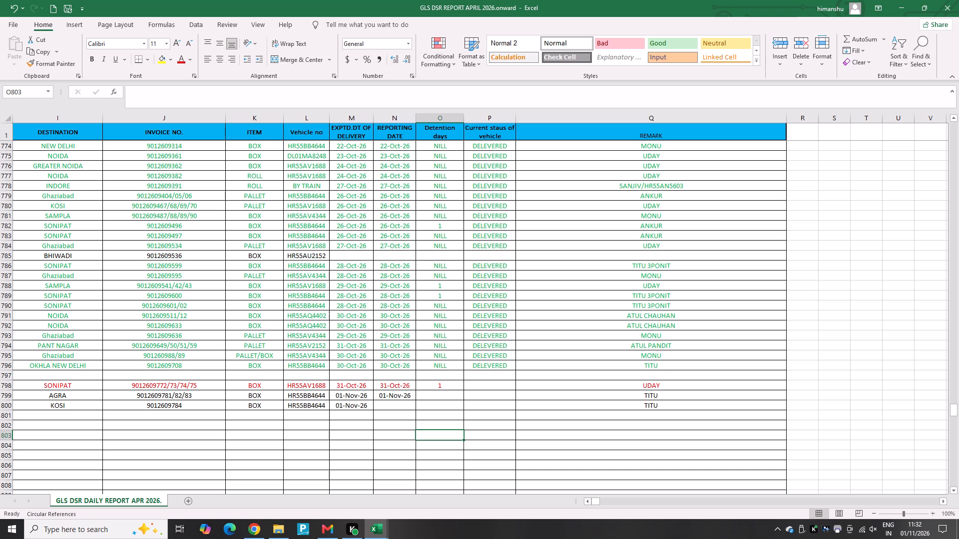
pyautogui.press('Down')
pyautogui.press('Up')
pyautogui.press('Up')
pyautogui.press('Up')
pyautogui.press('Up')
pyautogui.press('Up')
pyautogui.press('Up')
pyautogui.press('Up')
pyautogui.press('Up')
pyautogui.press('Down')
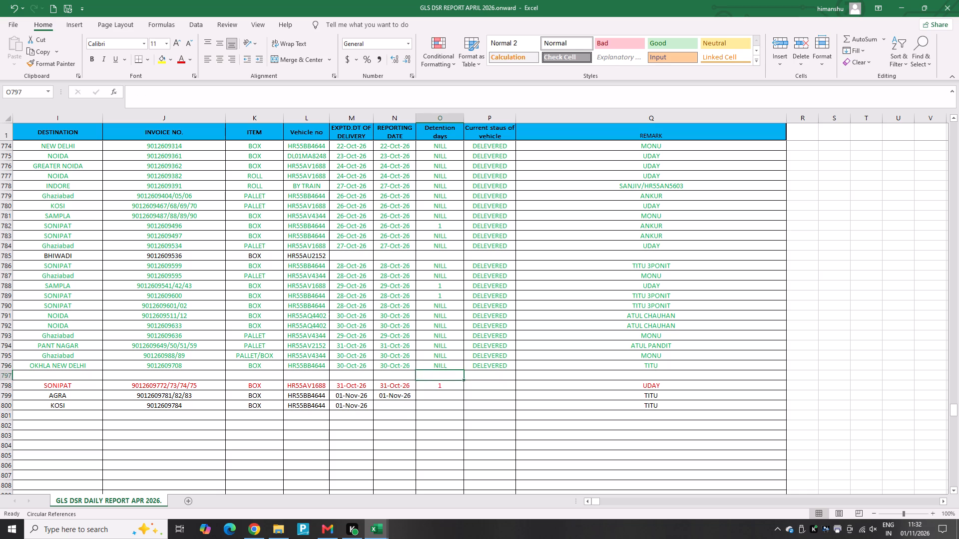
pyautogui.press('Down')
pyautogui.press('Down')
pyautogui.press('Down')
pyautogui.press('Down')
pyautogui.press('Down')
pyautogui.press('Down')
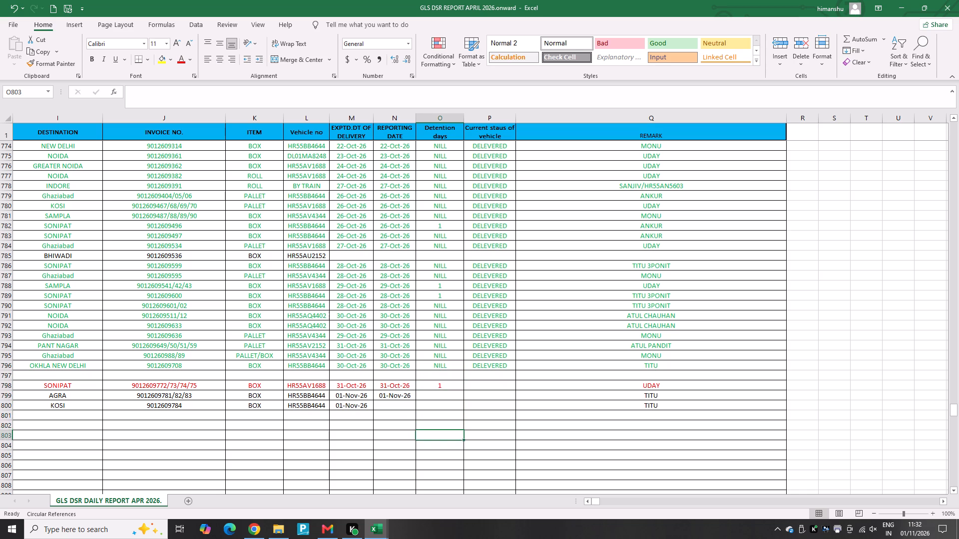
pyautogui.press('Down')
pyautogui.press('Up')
# Check the AGRA consignment's expected delivery date and reporting date in row 799, ending on its detention days cell.
pyautogui.press('Up')
pyautogui.press('Up')
pyautogui.press('Up')
pyautogui.press('Up')
pyautogui.press('Left')
pyautogui.press('Left')
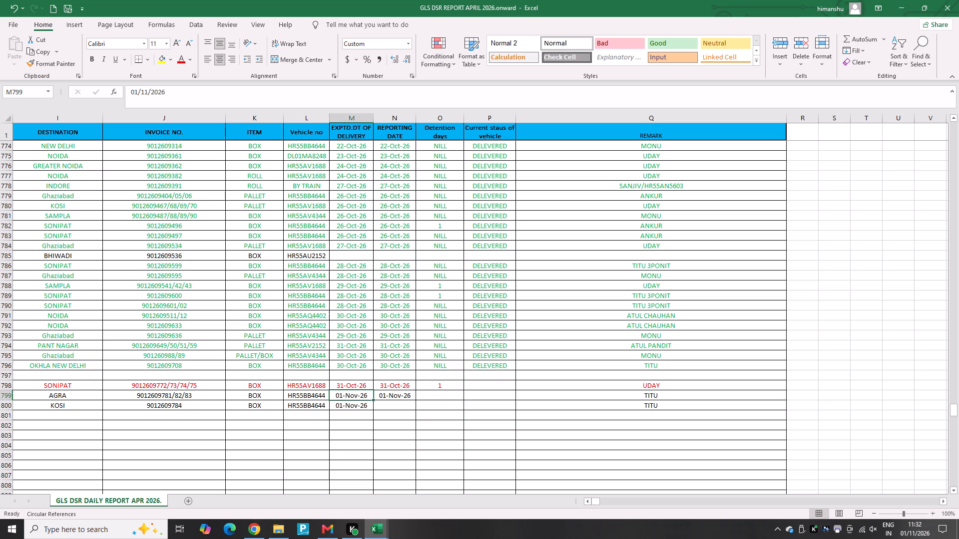
pyautogui.press('Right')
pyautogui.press('Right')
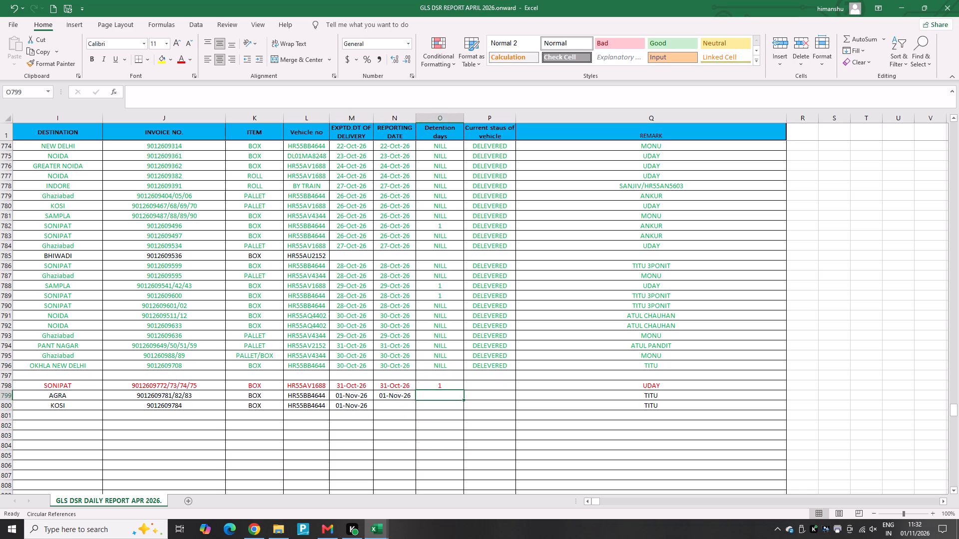
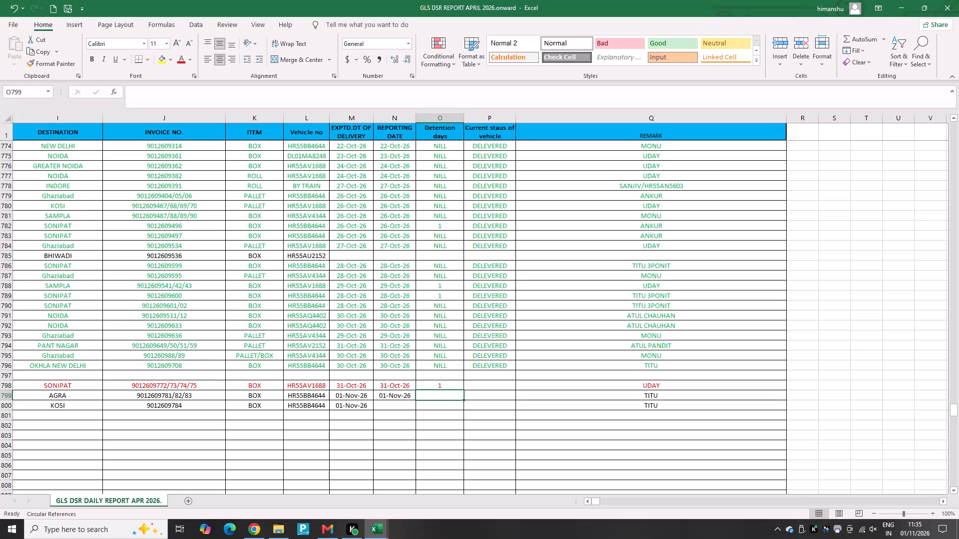
# Examine the BHIWADI consignment's details across row 785, back to the consignment number and date, ending on its empty expected delivery date cell.
pyautogui.click(352, 257)
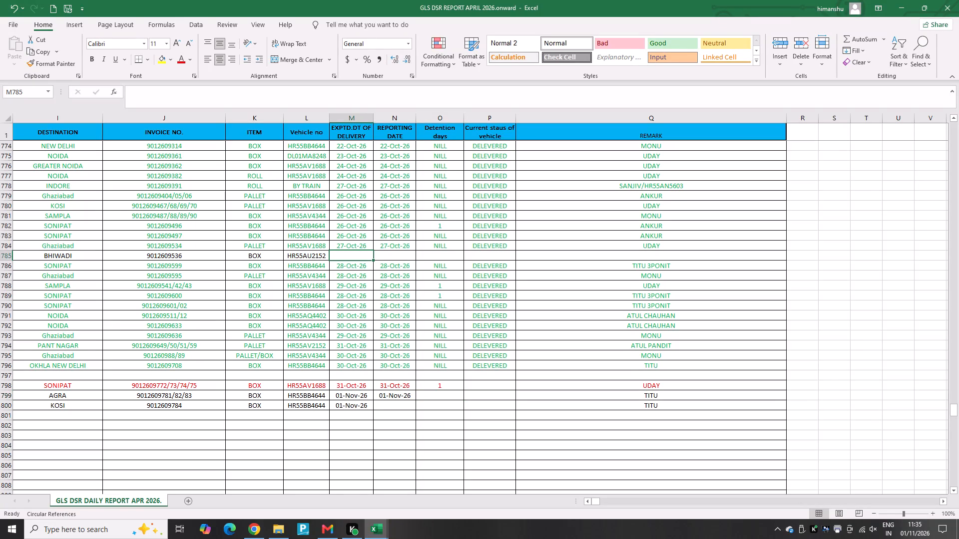
pyautogui.press('Left')
pyautogui.press('Left')
pyautogui.press('Left')
pyautogui.press('Left')
pyautogui.press('Left')
pyautogui.press('Left')
pyautogui.press('Left')
pyautogui.press('Left')
pyautogui.press('Left')
pyautogui.press('Left')
pyautogui.press('Left')
pyautogui.press('Left')
pyautogui.press('Left')
pyautogui.press('Left')
pyautogui.press('Left')
pyautogui.press('Left')
pyautogui.press('Left')
pyautogui.press('Left')
pyautogui.press('Left')
pyautogui.press('Left')
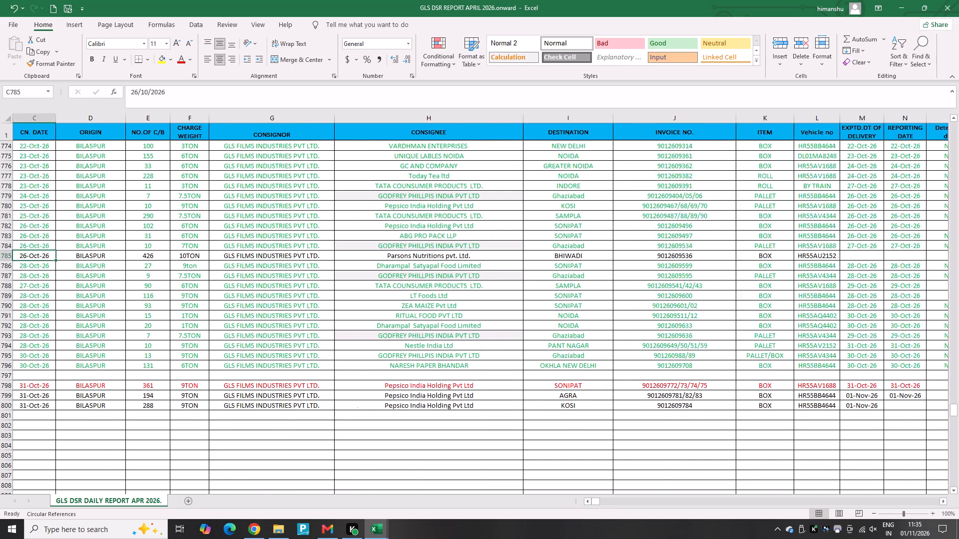
pyautogui.press('Right')
pyautogui.press('Right')
pyautogui.press('Right')
pyautogui.press('Right')
pyautogui.press('Right')
pyautogui.press('Right')
pyautogui.press('Right')
pyautogui.press('Right')
pyautogui.press('Right')
pyautogui.press('Right')
pyautogui.press('Right')
pyautogui.press('Right')
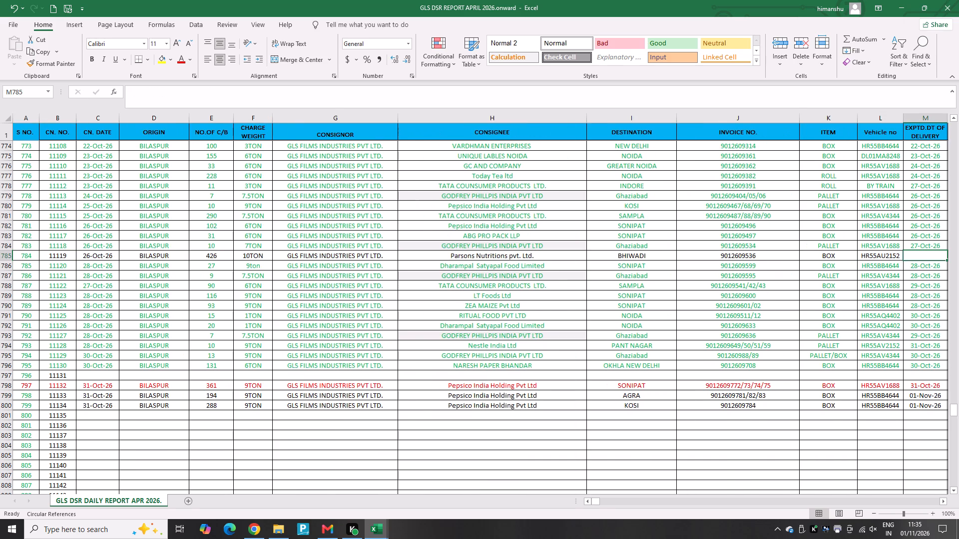
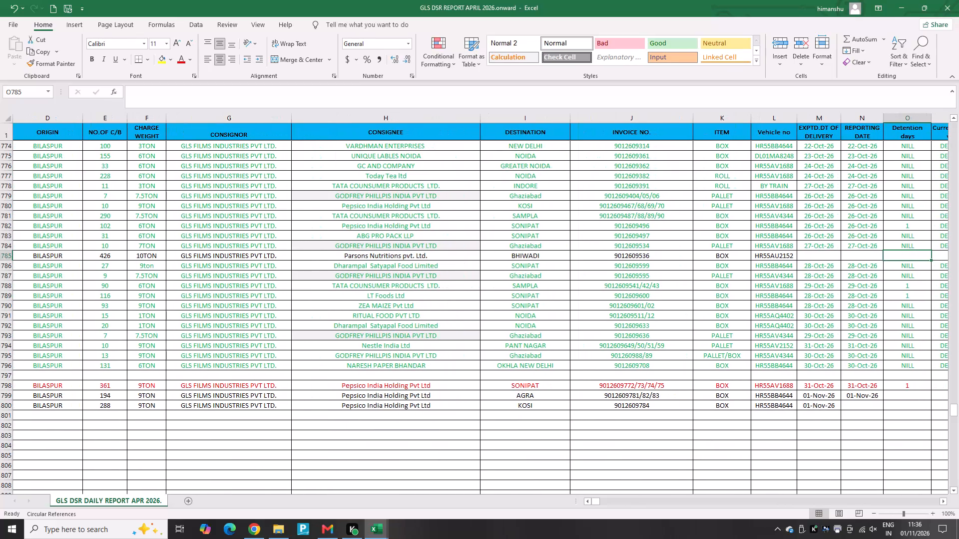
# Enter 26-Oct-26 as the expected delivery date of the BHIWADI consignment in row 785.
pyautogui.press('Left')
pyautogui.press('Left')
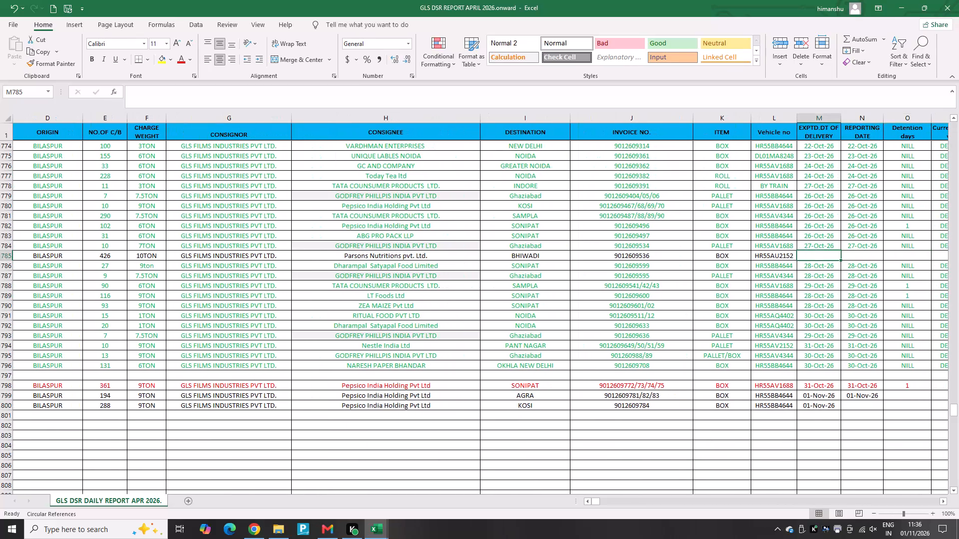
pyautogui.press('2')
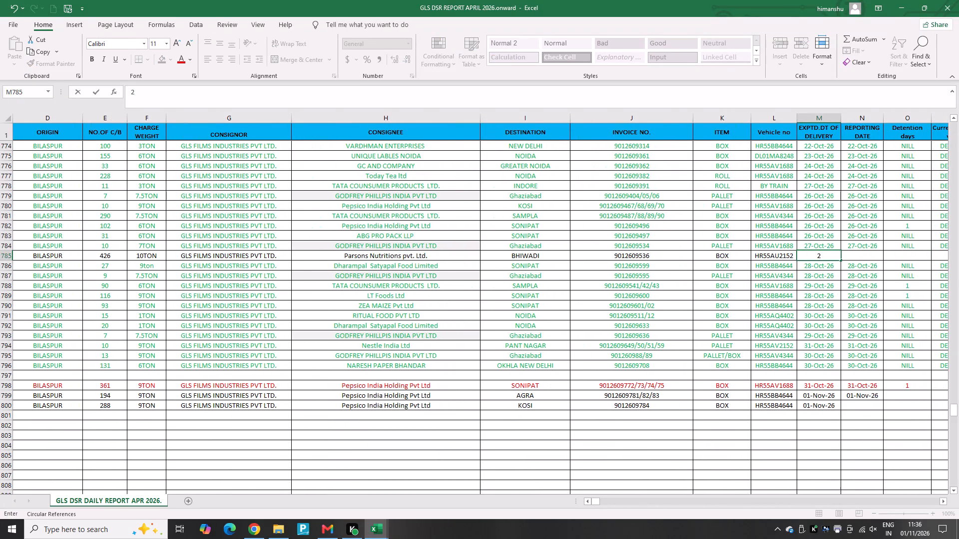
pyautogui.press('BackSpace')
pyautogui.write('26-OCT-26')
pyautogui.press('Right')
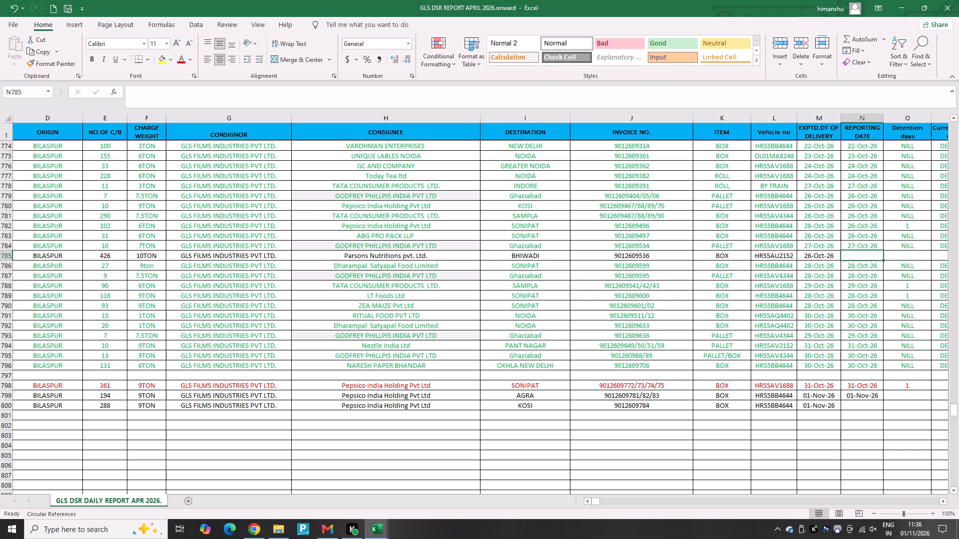
# Set the BHIWADI consignment's expected delivery date to 27-Oct-26 and its reporting date to 28-Oct-26.
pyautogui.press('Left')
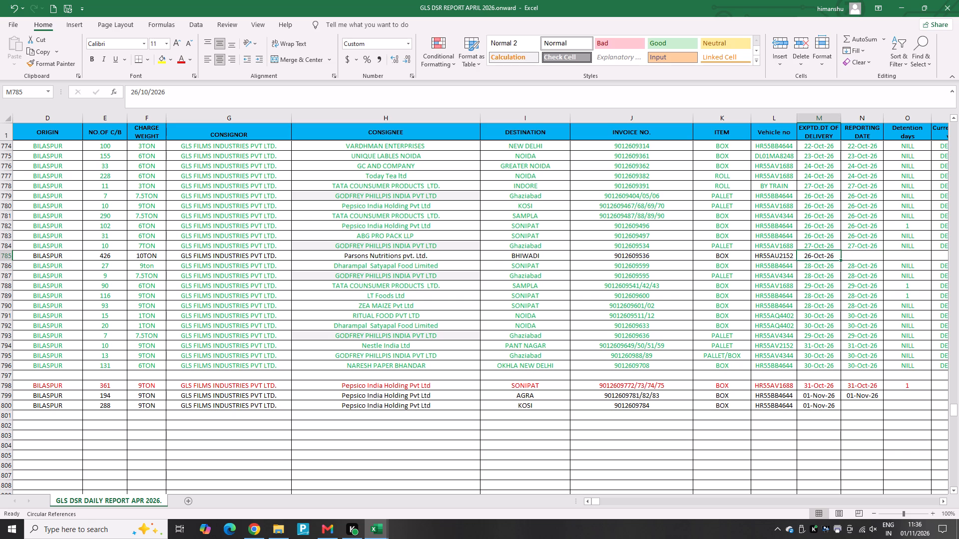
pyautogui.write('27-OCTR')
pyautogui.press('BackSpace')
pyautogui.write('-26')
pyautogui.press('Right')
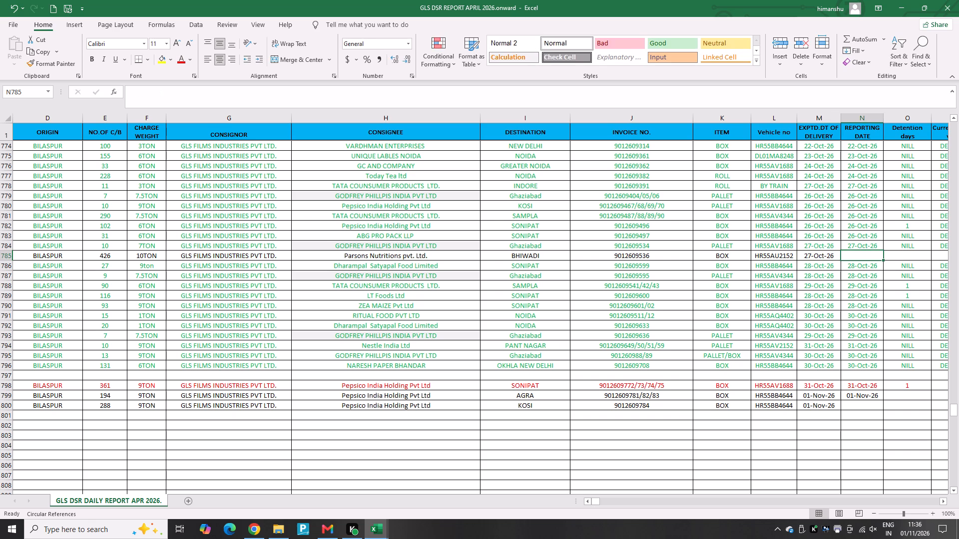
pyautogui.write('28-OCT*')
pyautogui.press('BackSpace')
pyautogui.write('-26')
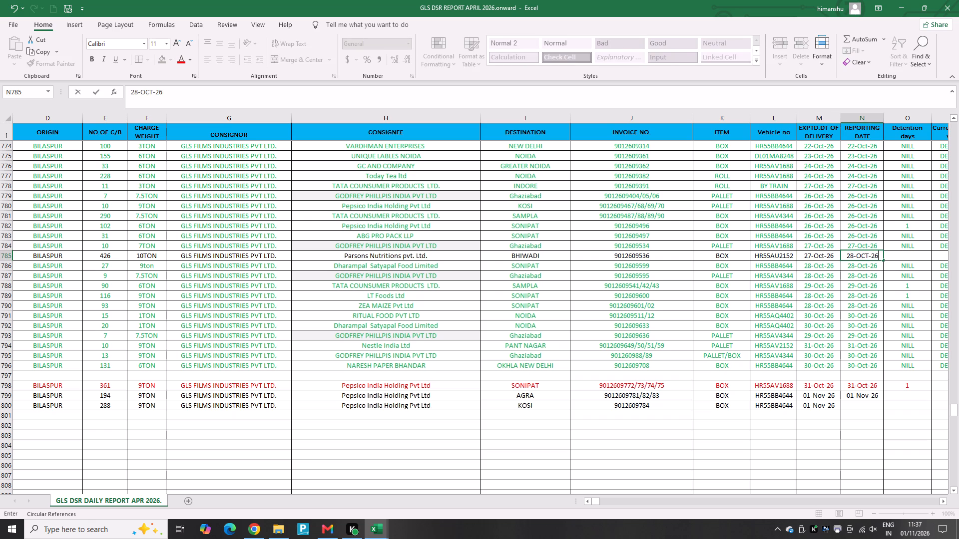
# Fill in the BHIWADI consignment's detention days as NILL and its current vehicle status as DELEVERED.
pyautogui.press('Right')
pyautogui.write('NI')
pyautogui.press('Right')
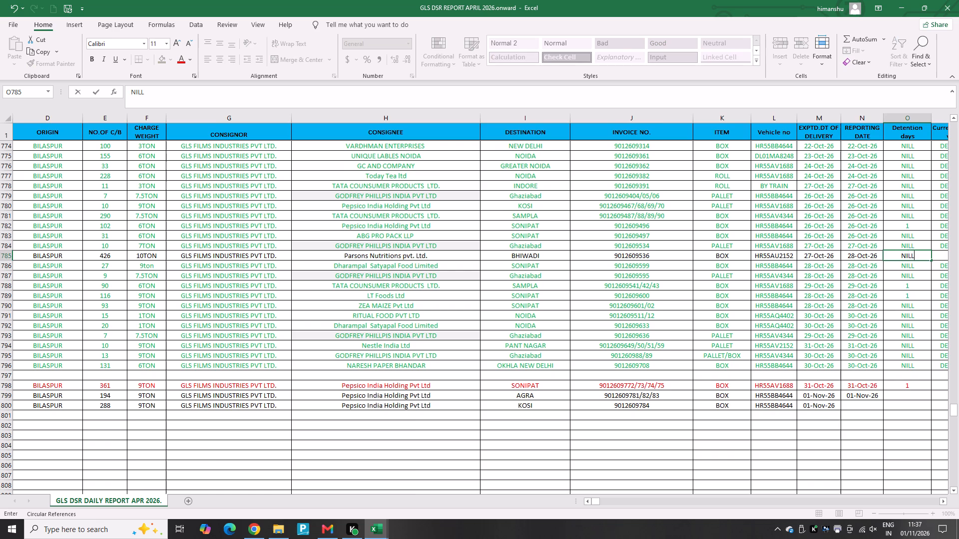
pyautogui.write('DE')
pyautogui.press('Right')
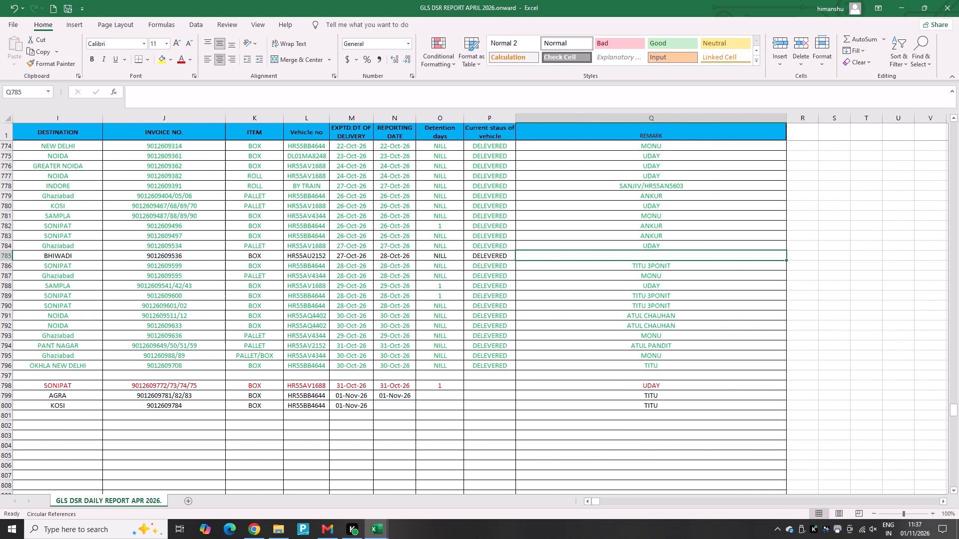
# Set the BHIWADI consignment's detention days to 1.
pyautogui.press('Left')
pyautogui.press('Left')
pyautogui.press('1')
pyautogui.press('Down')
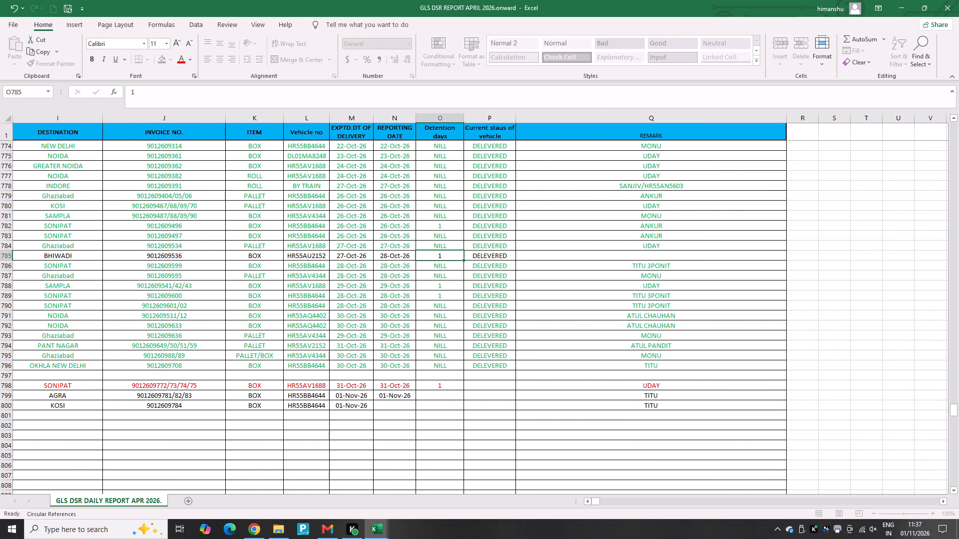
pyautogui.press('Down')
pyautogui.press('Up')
# Enter the same person's name in the BHIWADI consignment's remark as in the PANT NAGAR row's remark.
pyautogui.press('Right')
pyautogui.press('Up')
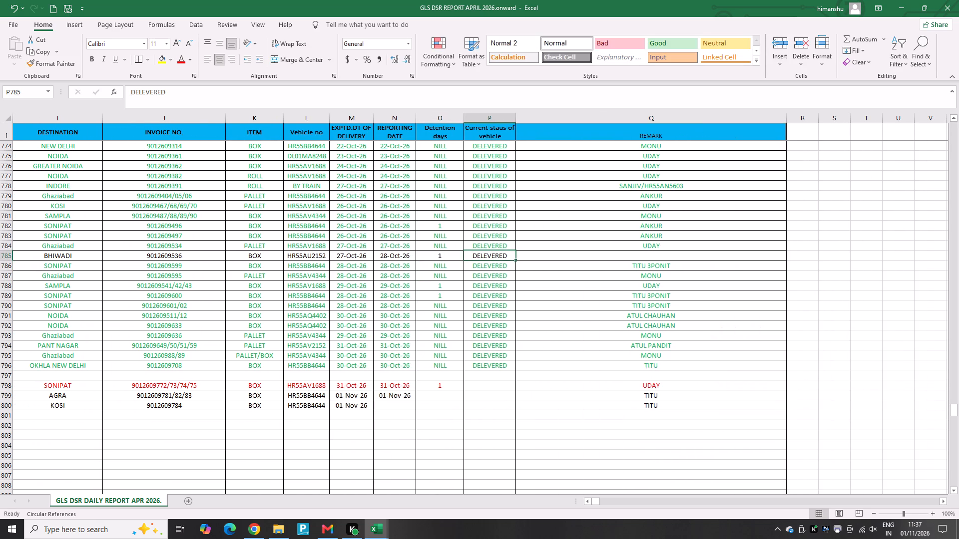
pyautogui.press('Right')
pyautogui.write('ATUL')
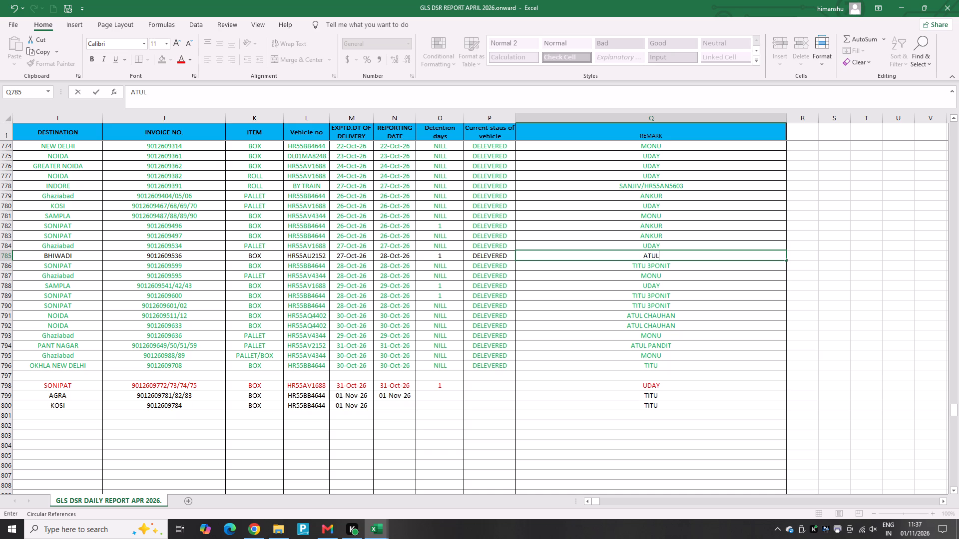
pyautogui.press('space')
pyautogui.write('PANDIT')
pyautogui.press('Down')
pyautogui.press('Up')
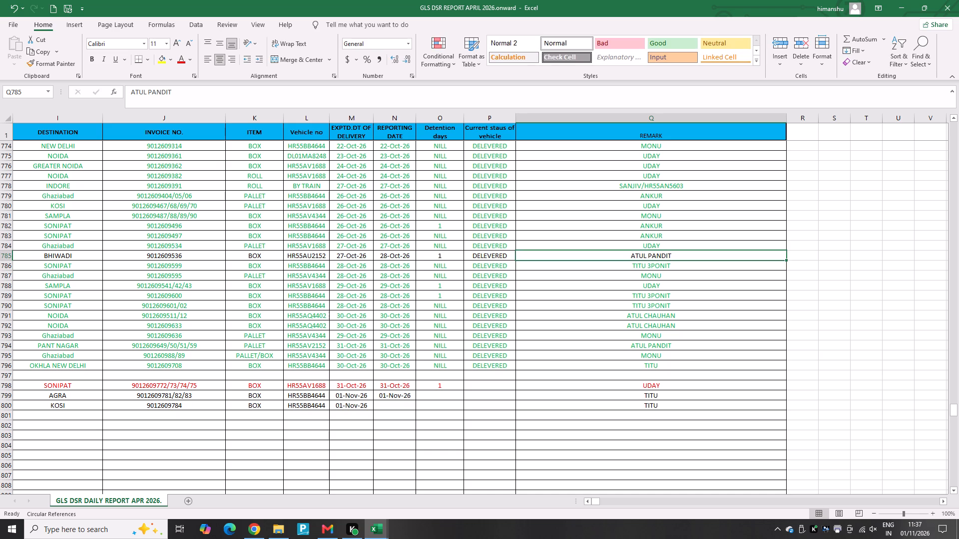
# Colour the text of the whole BHIWADI row 785, from serial number through remark, green like the other delivered rows.
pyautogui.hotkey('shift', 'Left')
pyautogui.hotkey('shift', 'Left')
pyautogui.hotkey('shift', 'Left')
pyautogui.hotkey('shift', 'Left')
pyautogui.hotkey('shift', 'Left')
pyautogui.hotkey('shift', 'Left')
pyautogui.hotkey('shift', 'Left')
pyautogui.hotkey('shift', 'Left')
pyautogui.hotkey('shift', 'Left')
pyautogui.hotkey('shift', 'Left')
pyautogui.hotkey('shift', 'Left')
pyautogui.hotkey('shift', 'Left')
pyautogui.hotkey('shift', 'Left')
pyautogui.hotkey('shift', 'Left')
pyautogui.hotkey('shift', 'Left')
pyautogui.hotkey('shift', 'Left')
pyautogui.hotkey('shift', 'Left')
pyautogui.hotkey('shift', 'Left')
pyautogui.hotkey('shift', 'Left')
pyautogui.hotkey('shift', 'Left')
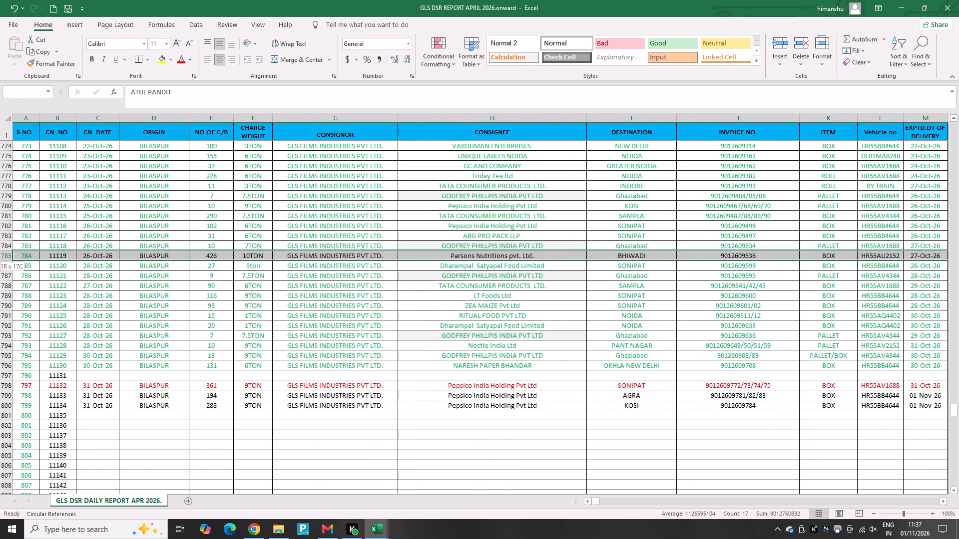
pyautogui.click(186, 62)
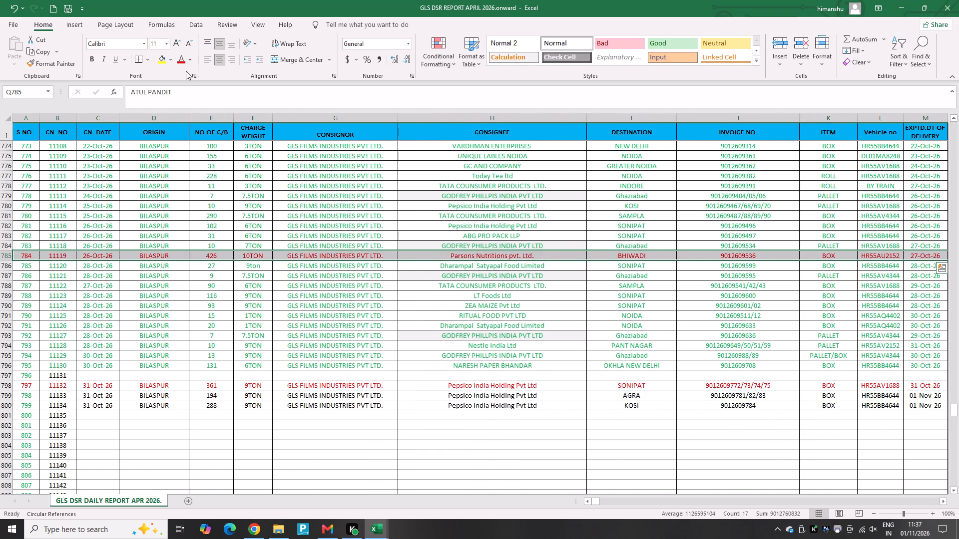
pyautogui.click(192, 58)
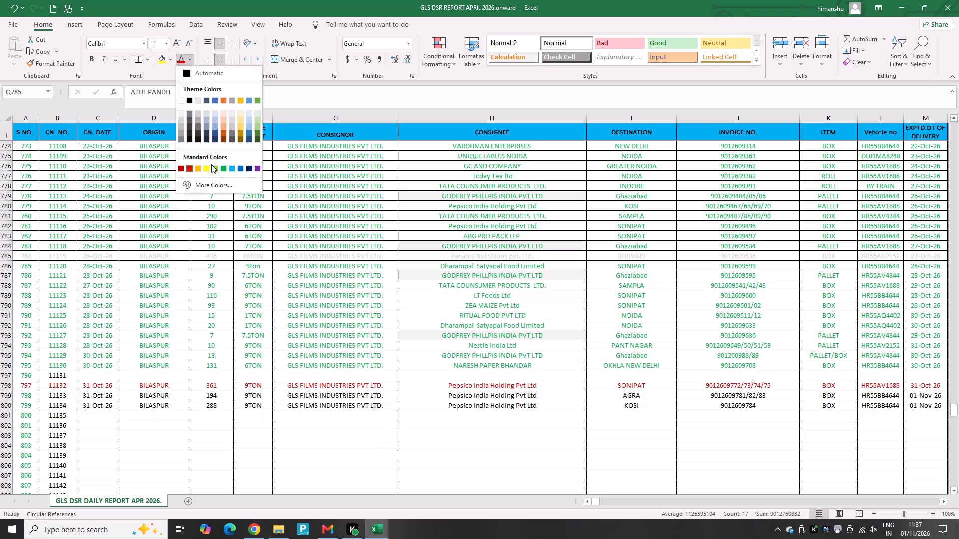
pyautogui.click(220, 168)
pyautogui.click(297, 265)
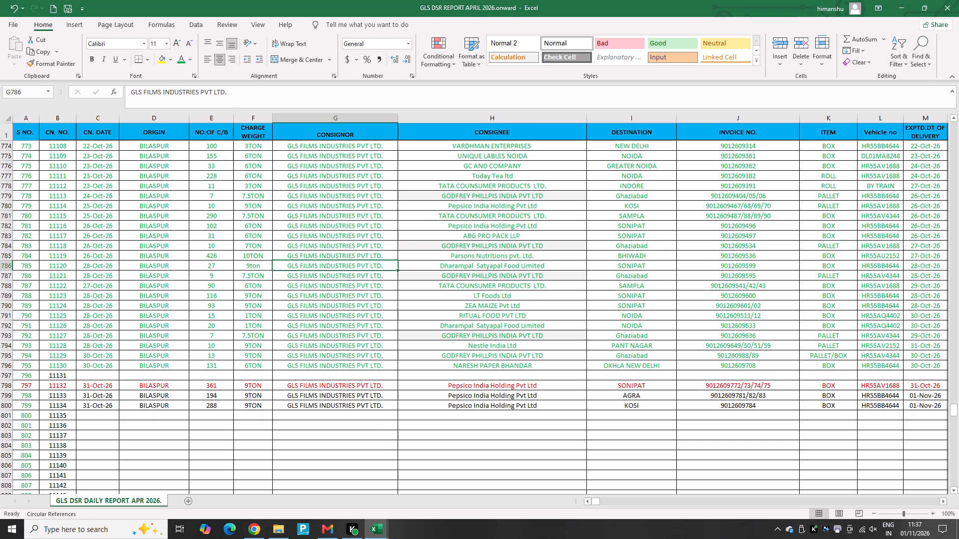
# Go to the empty current vehicle status cell of the SONIPAT consignment in row 798.
pyautogui.press('Down')
pyautogui.press('Down')
pyautogui.press('Down')
pyautogui.press('Down')
pyautogui.press('Down')
pyautogui.press('Down')
pyautogui.press('Down')
pyautogui.press('Down')
pyautogui.press('Down')
pyautogui.press('Down')
pyautogui.press('Down')
pyautogui.press('Right')
pyautogui.press('Right')
pyautogui.press('Right')
pyautogui.press('Right')
pyautogui.press('Right')
pyautogui.press('Right')
pyautogui.press('Right')
pyautogui.press('Right')
pyautogui.press('Right')
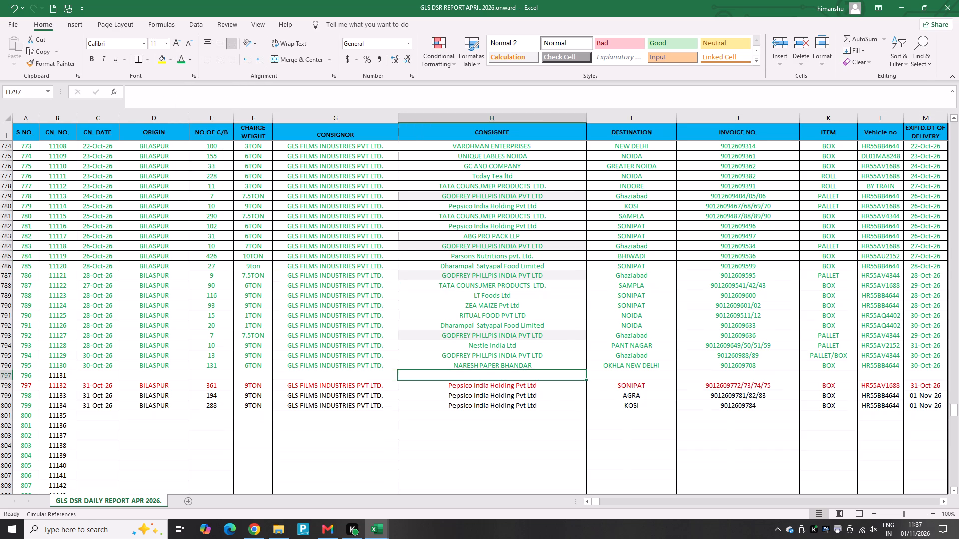
pyautogui.press('Down')
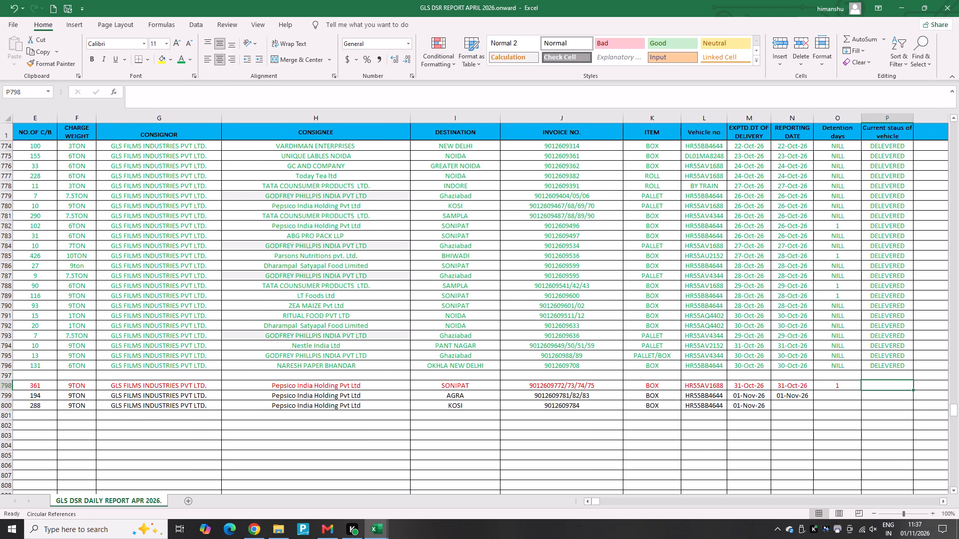
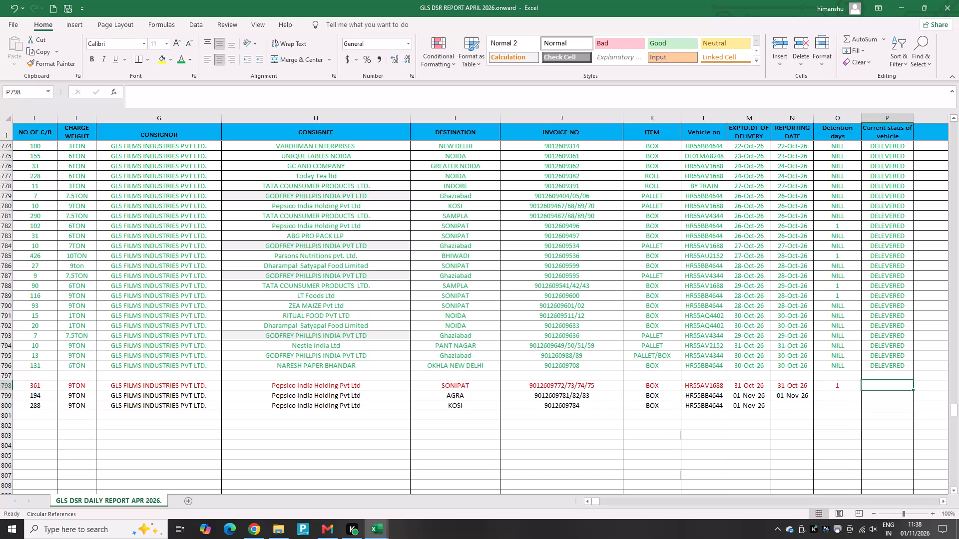
# Review the AGRA consignment's entries in row 799, from the reporting date through detention days and vehicle status to the remark.
pyautogui.press('Down')
pyautogui.press('Right')
pyautogui.press('Left')
pyautogui.press('Left')
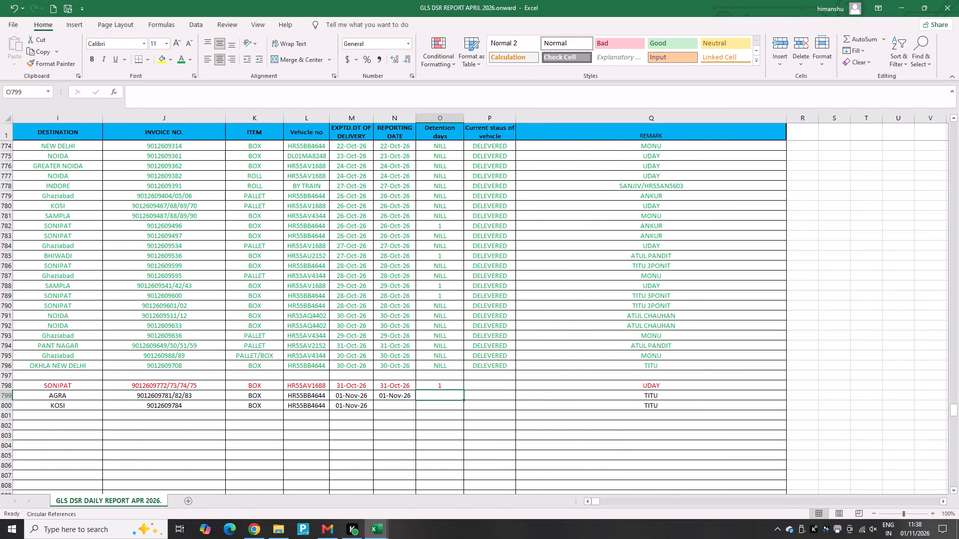
pyautogui.press('Left')
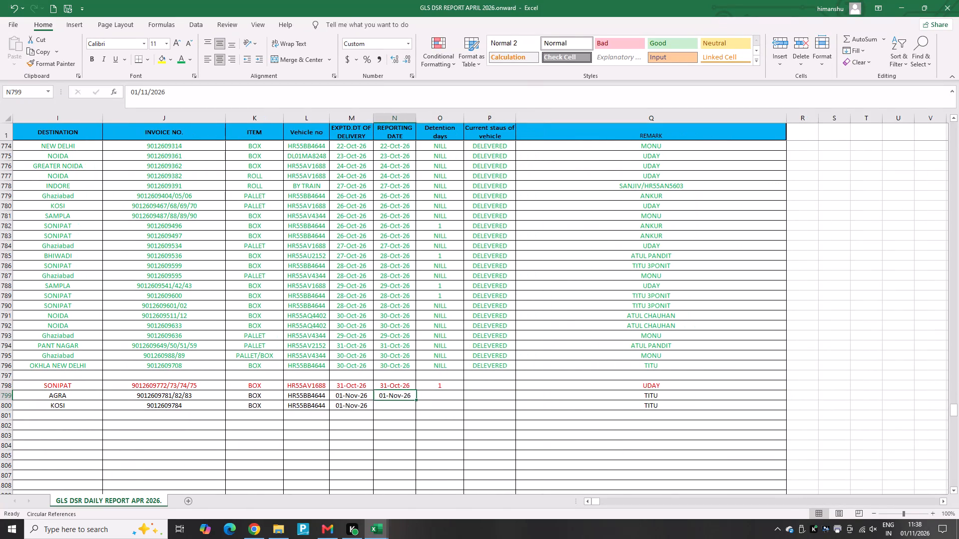
pyautogui.press('Right')
pyautogui.press('Right')
pyautogui.press('Right')
pyautogui.press('Right')
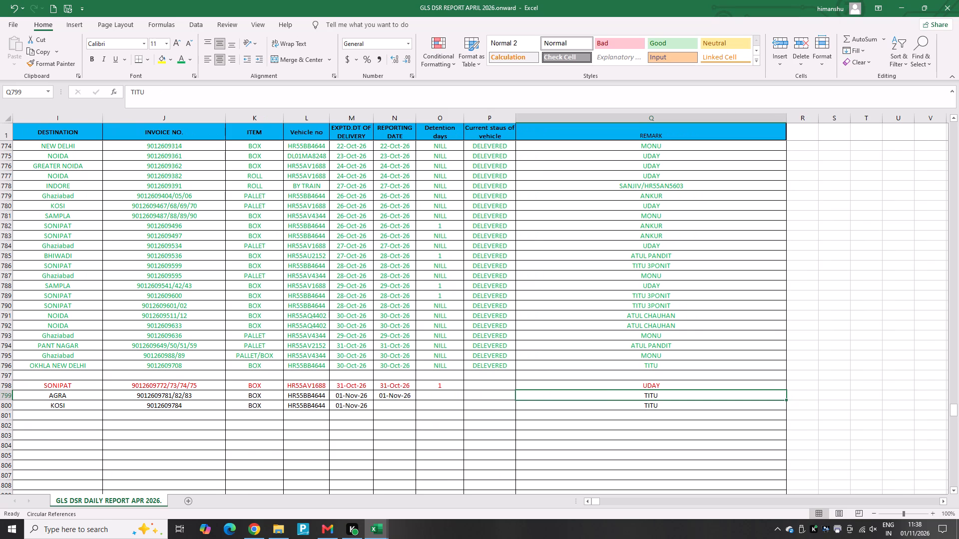
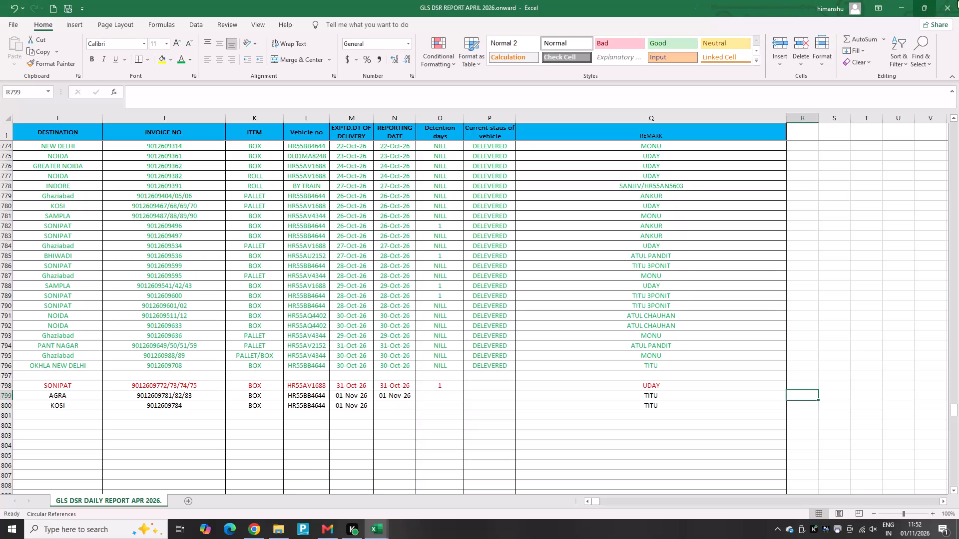
# Minimize the GLS DSR report workbook to switch to the staff advance and salary management workbook.
pyautogui.click(900, 2)
pyautogui.click(893, 5)
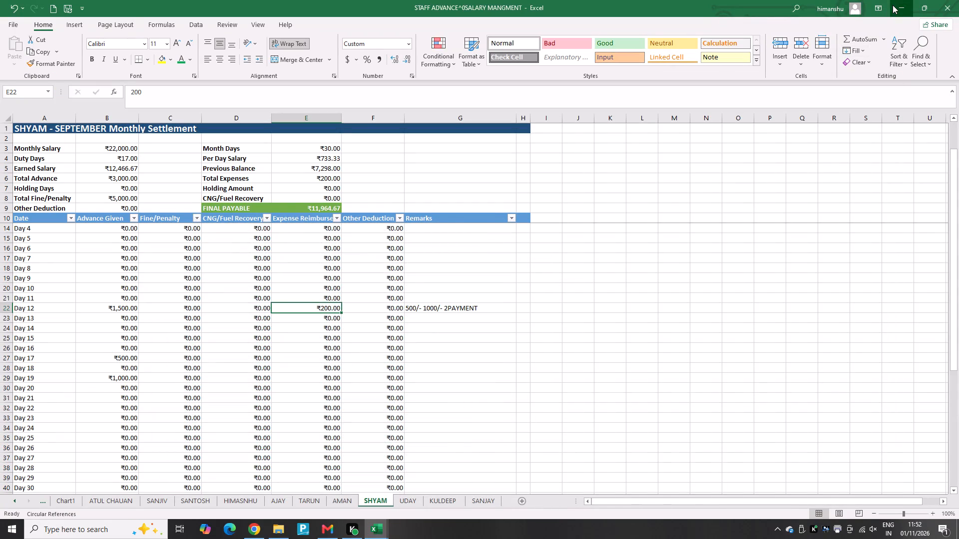